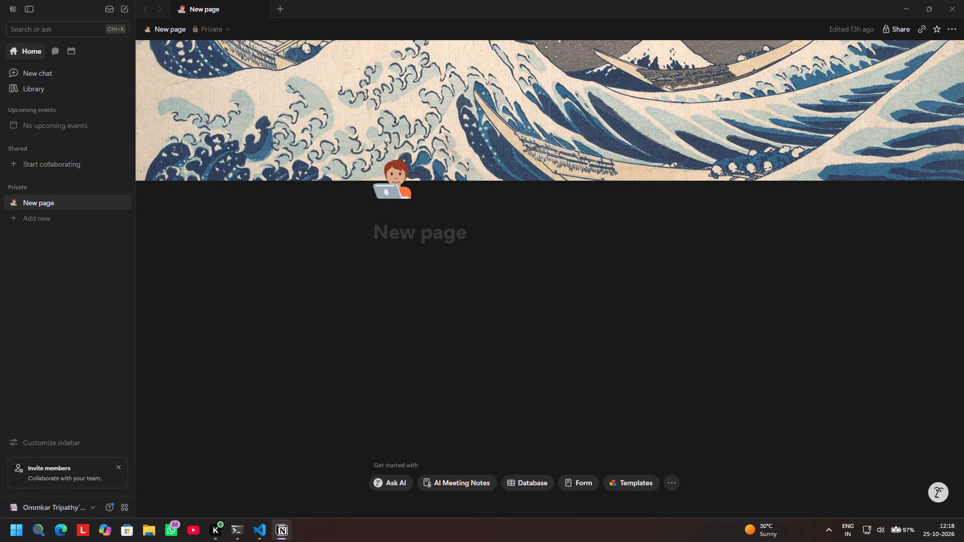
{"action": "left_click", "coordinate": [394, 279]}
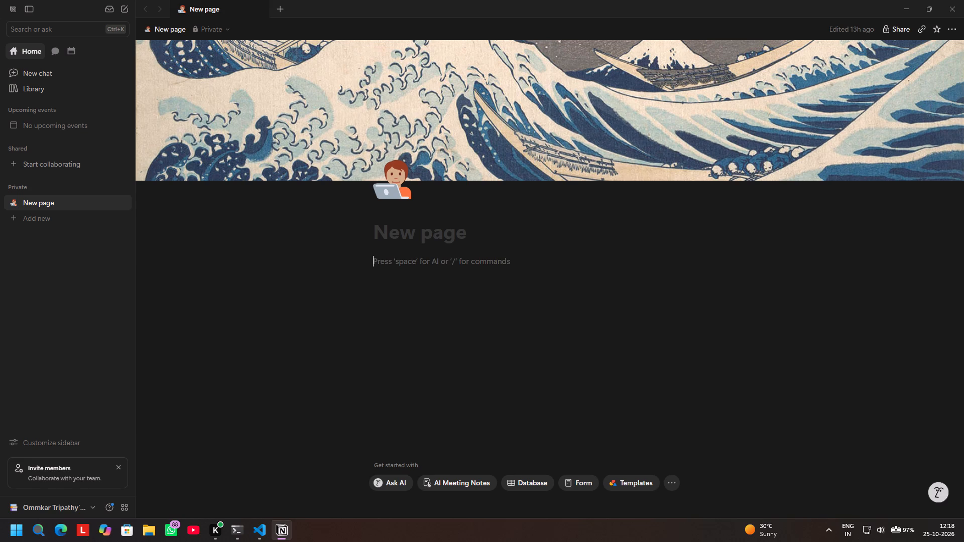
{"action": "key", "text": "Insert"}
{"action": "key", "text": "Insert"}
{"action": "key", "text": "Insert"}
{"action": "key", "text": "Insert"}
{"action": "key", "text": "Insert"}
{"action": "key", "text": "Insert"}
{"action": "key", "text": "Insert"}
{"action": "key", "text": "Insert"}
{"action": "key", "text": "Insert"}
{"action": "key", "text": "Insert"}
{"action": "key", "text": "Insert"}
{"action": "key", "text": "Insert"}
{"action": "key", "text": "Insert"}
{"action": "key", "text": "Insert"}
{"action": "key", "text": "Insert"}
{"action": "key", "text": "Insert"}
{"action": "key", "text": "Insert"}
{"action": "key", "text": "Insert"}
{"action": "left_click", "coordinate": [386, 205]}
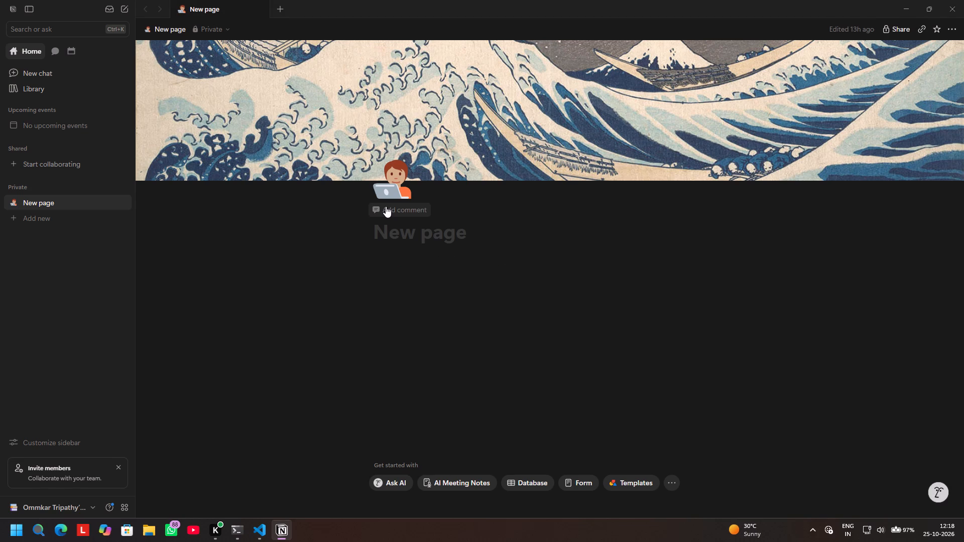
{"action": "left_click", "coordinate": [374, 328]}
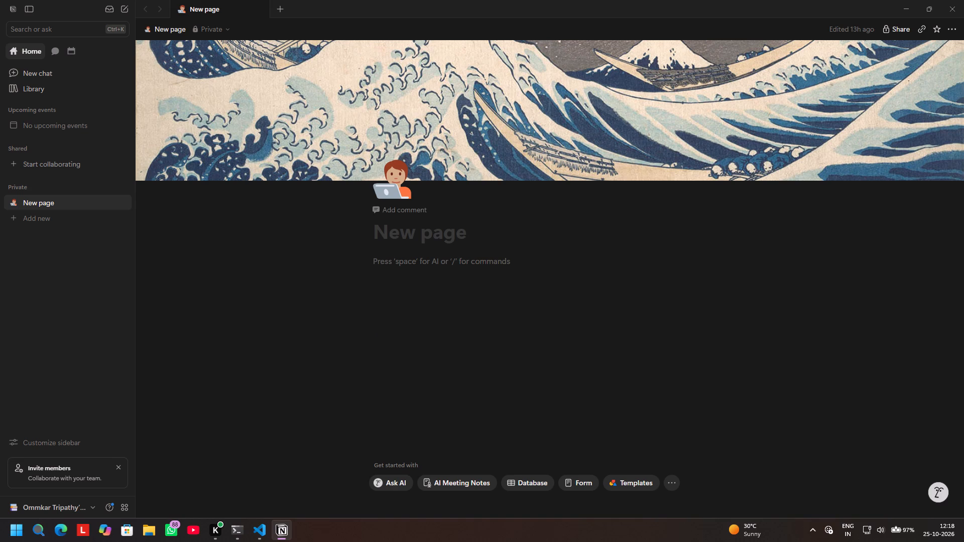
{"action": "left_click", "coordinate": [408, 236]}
Open the page-level comment field beneath the page title.
{"action": "left_click", "coordinate": [385, 210]}
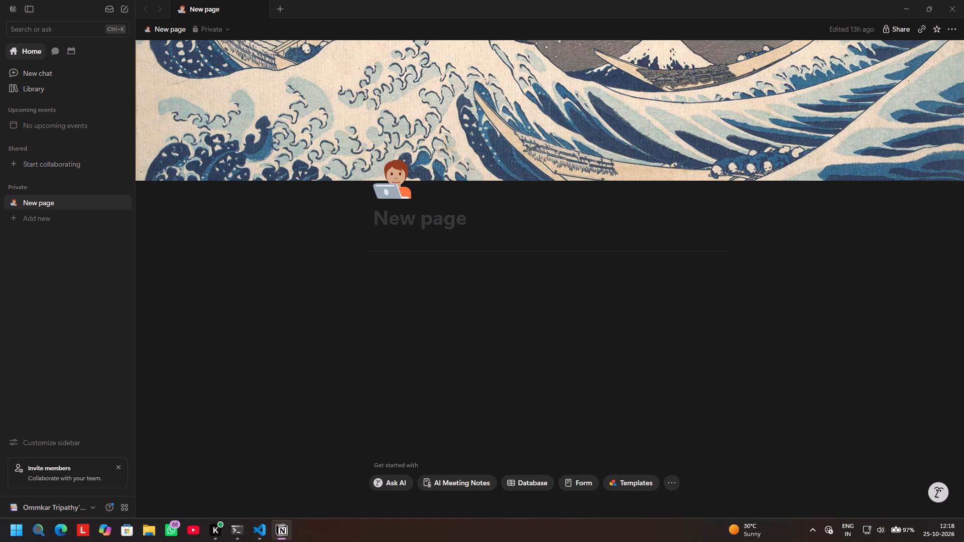
{"action": "key", "text": "p"}
Title the untitled page "Python Course".
{"action": "left_click", "coordinate": [389, 225]}
{"action": "key", "text": "p"}
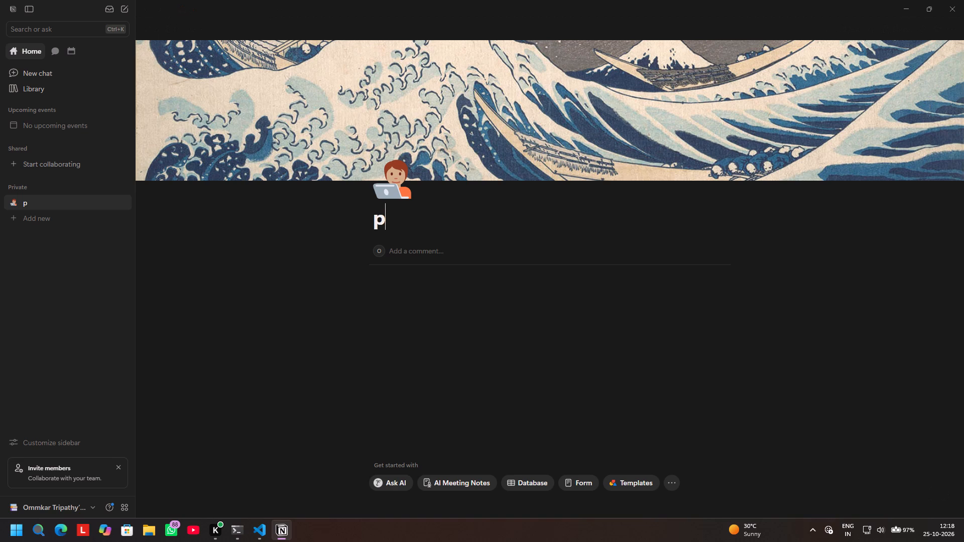
{"action": "key", "text": "BackSpace"}
{"action": "key", "text": "shift+p"}
{"action": "type", "text": "ython"}
{"action": "key", "text": "space"}
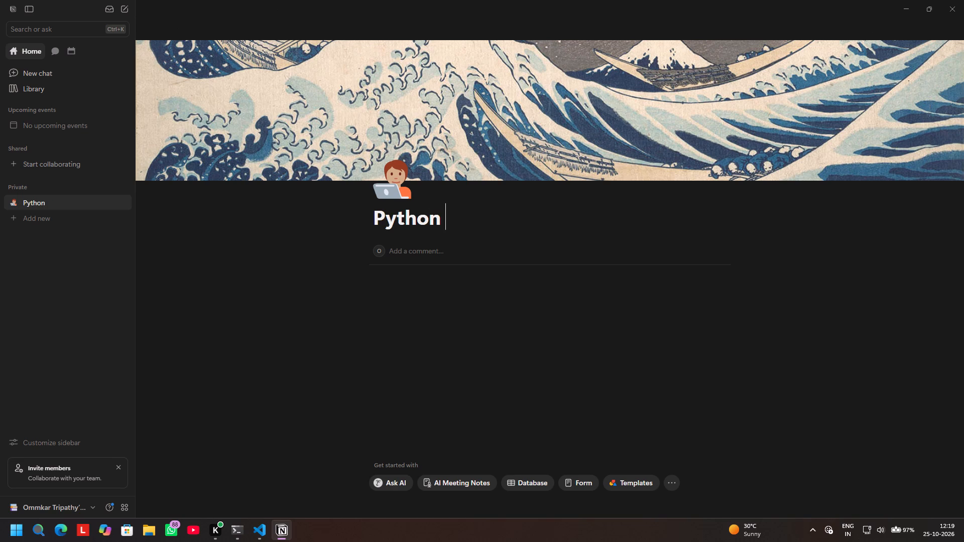
{"action": "type", "text": "Course"}
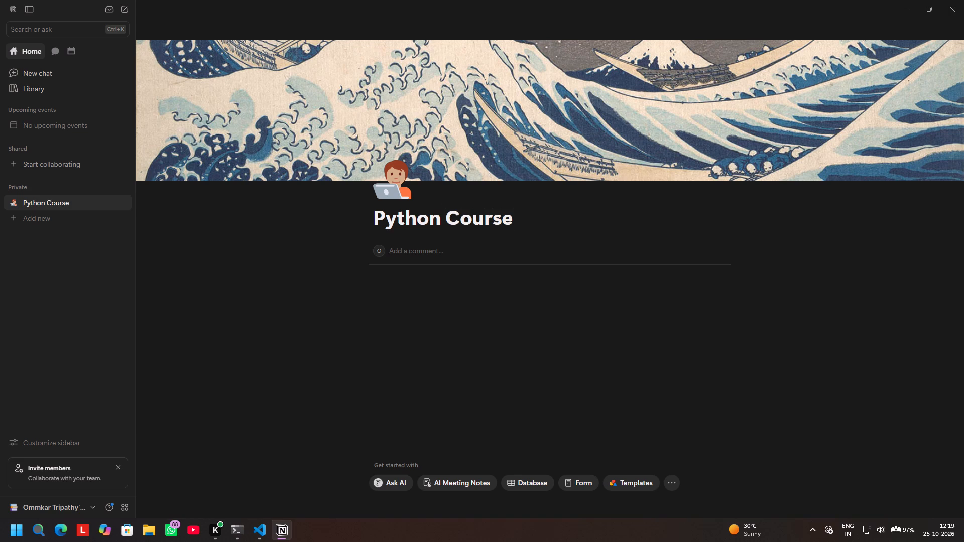
{"action": "key", "text": "Return"}
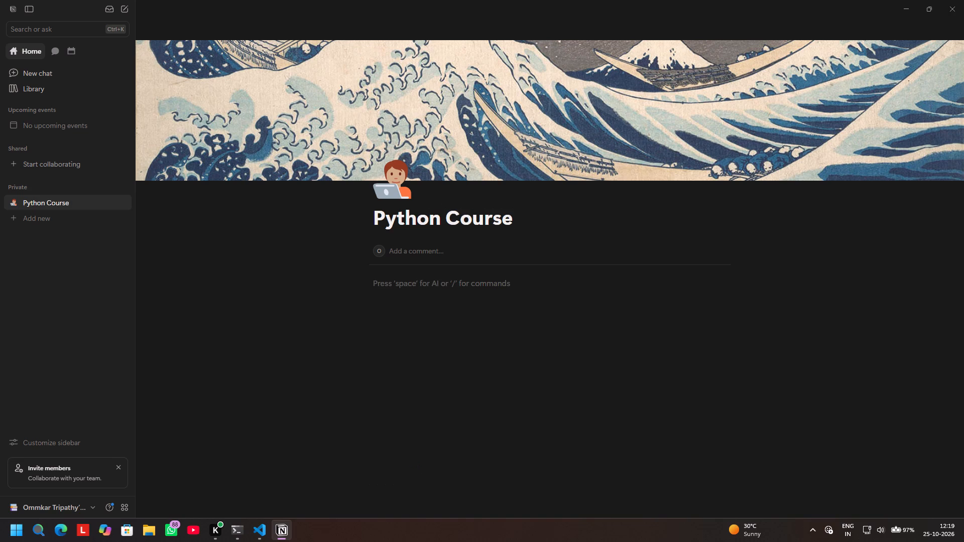
Post the comment "Beginner to advance" beneath the page title.
{"action": "left_click", "coordinate": [406, 247]}
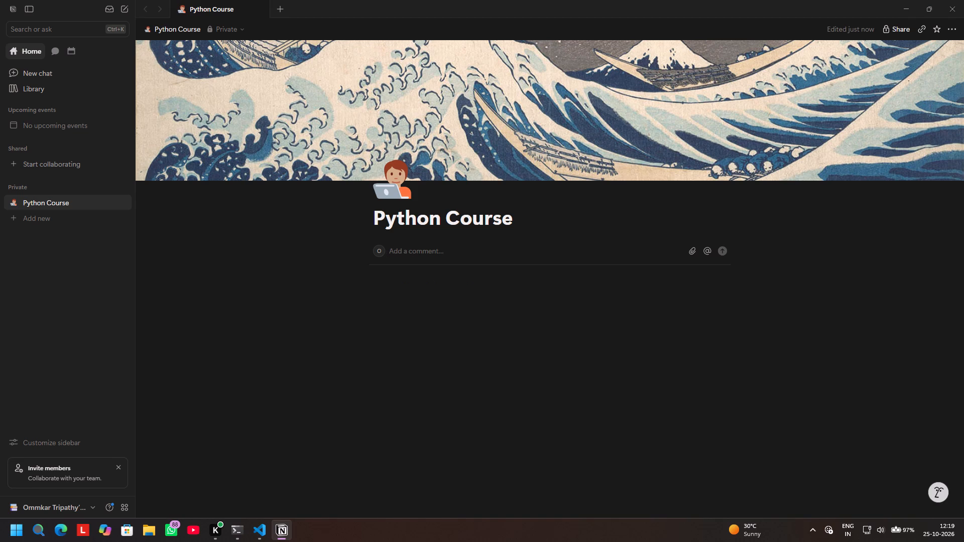
{"action": "key", "text": "b"}
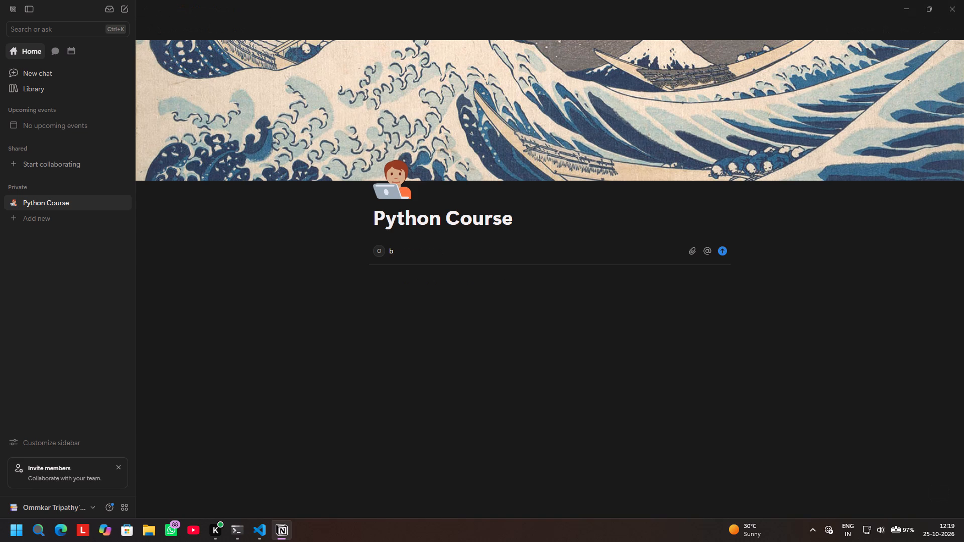
{"action": "key", "text": "i"}
{"action": "key", "text": "BackSpace"}
{"action": "key", "text": "BackSpace"}
{"action": "key", "text": "shift+b"}
{"action": "key", "text": "i"}
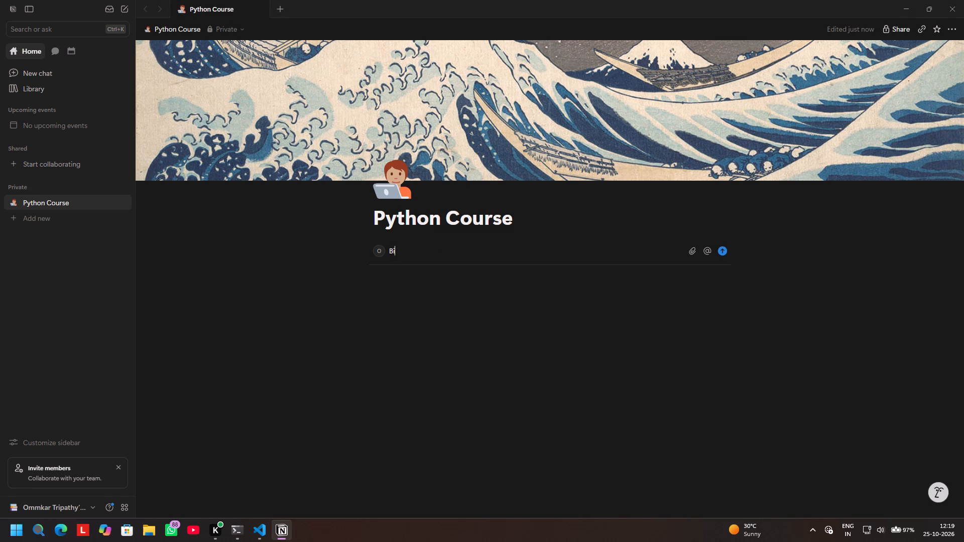
{"action": "key", "text": "BackSpace"}
{"action": "key", "text": "BackSpace"}
{"action": "key", "text": "shift+b"}
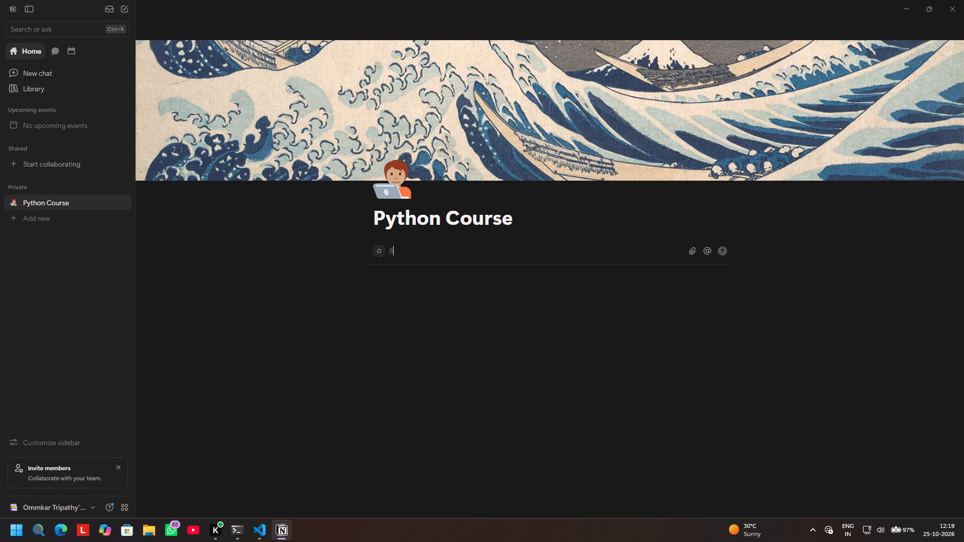
{"action": "key", "text": "e"}
{"action": "type", "text": "ginner to a"}
{"action": "type", "text": "dvance"}
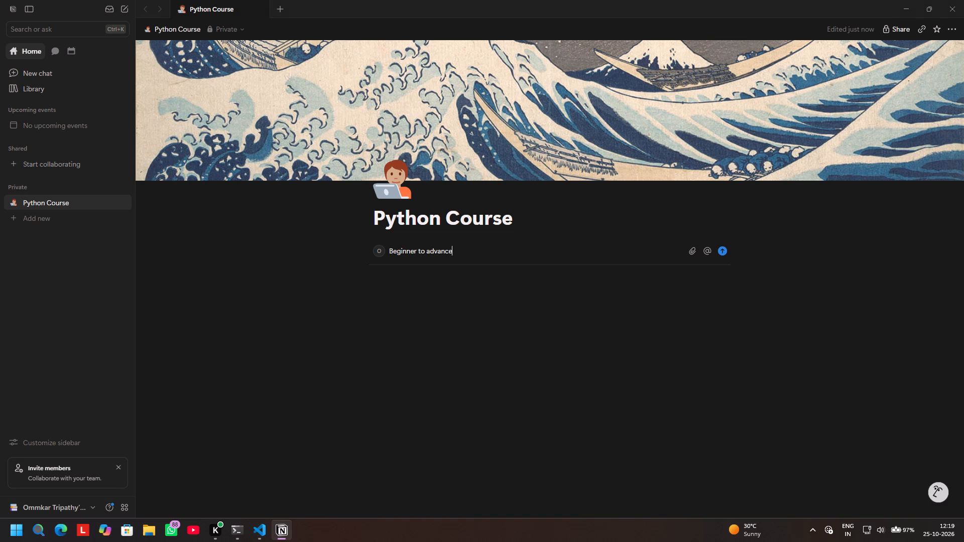
{"action": "key", "text": "Return"}
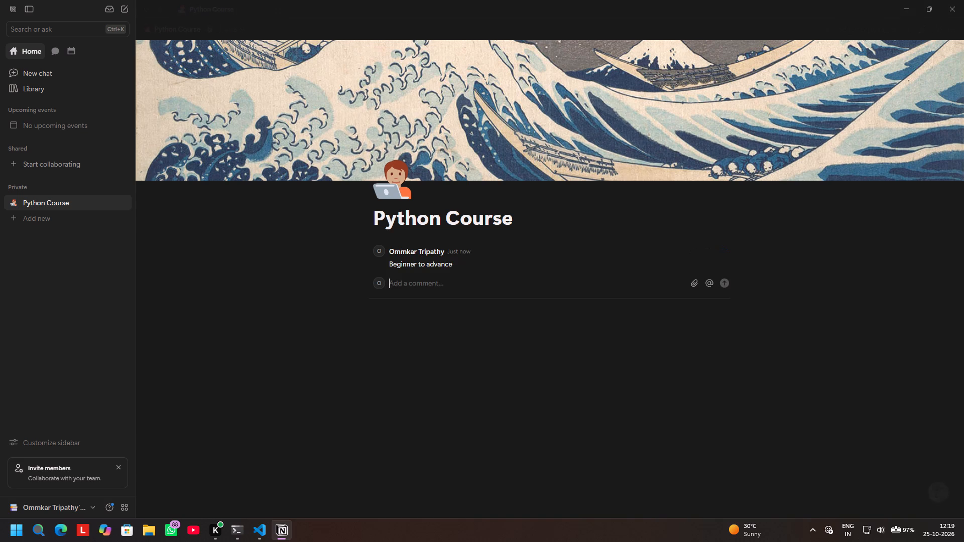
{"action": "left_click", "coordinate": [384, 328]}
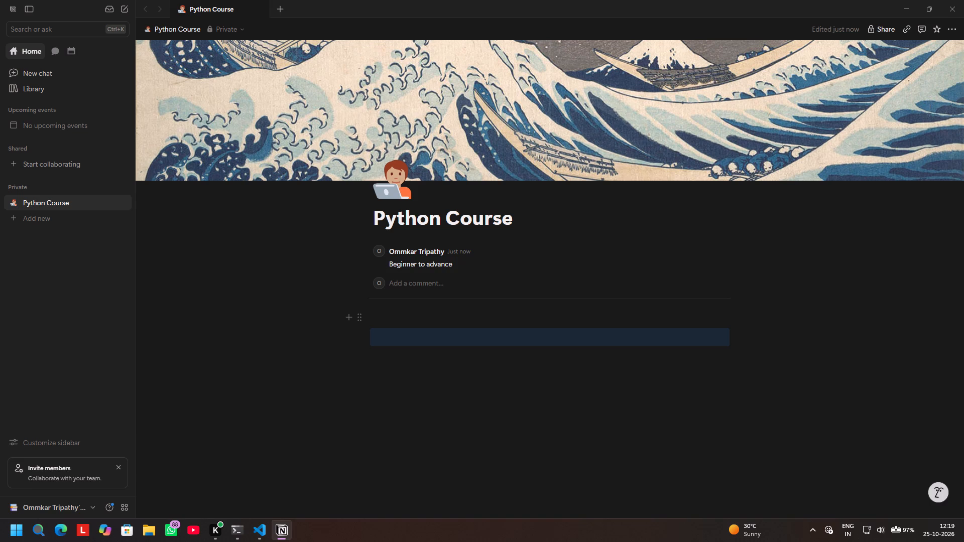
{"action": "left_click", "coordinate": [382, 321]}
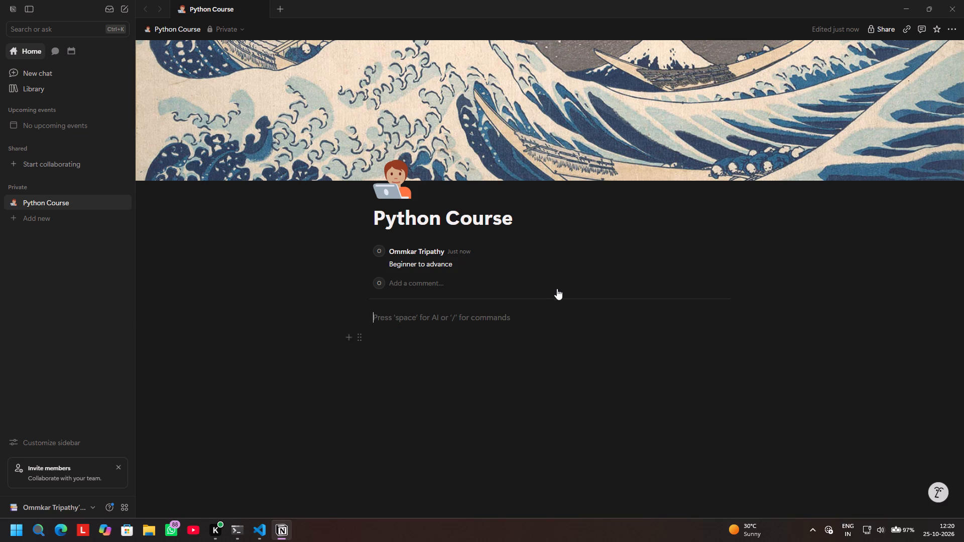
React to the "Beginner to advance" comment with the recently used smiling-face emoji.
{"action": "left_click", "coordinate": [469, 263]}
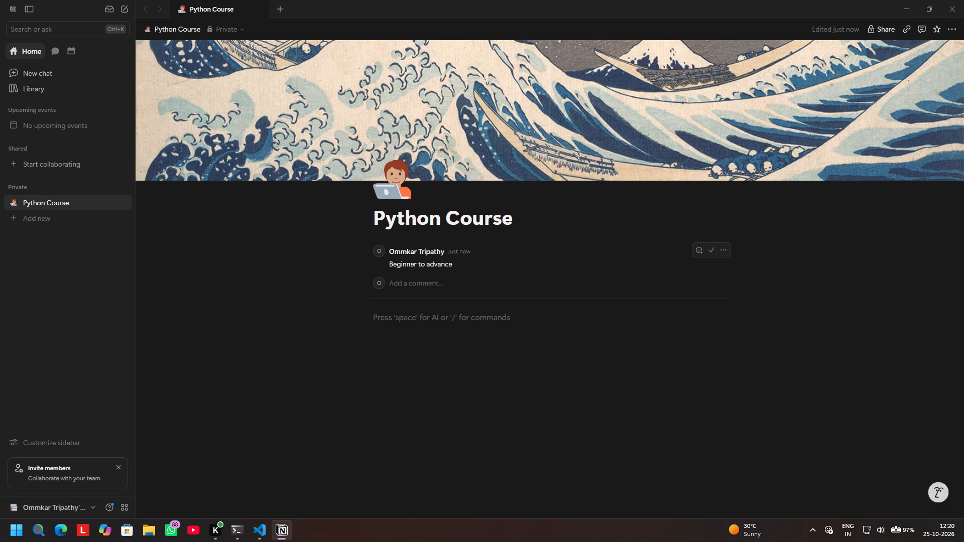
{"action": "left_click", "coordinate": [459, 264]}
{"action": "left_click", "coordinate": [459, 264]}
{"action": "left_click", "coordinate": [702, 253]}
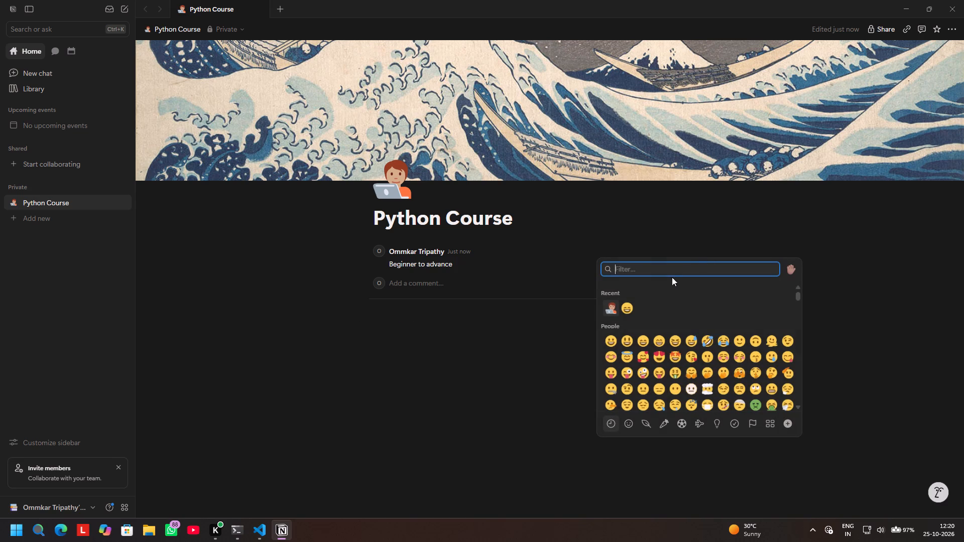
{"action": "left_click", "coordinate": [627, 306]}
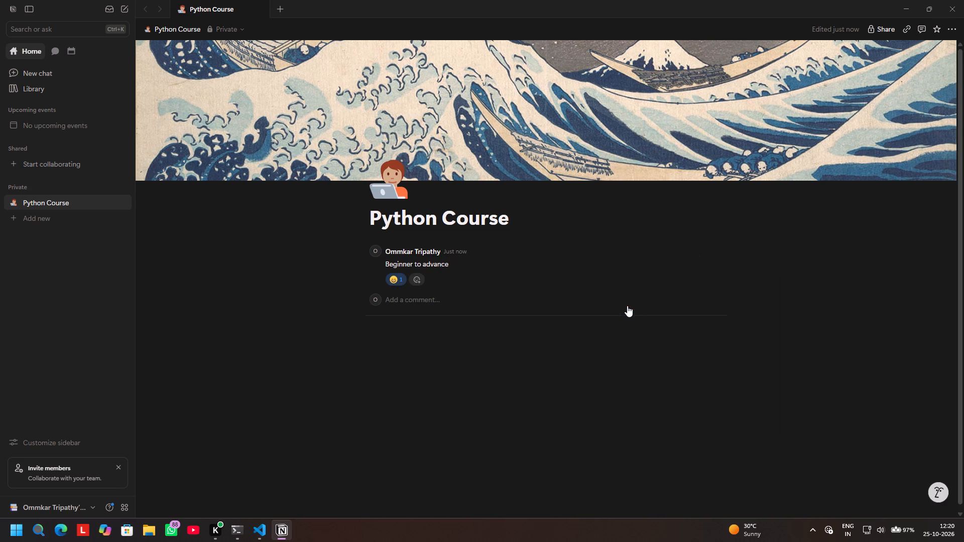
{"action": "left_click", "coordinate": [306, 383]}
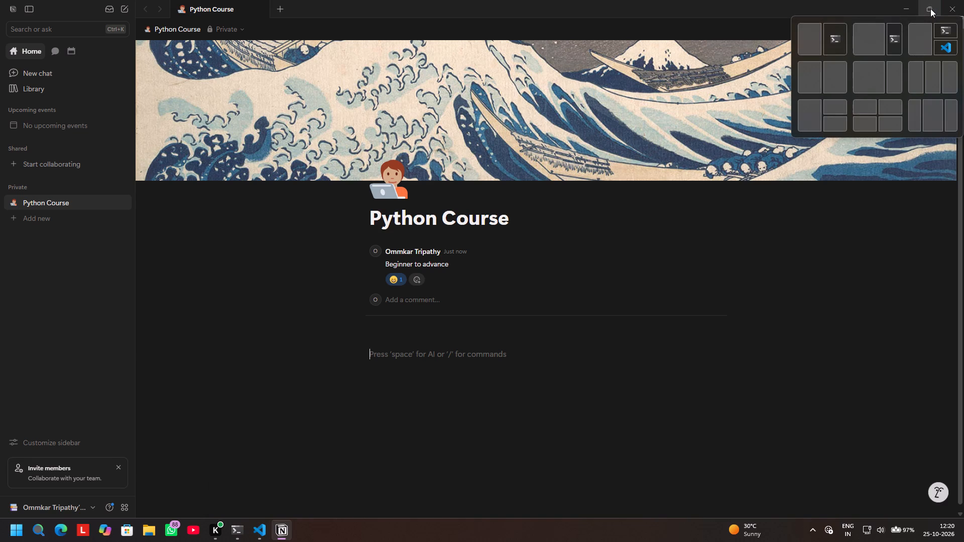
Minimize Command Prompt and arrange Visual Studio Code on the left half of the screen with Notion on the right half.
{"action": "left_click", "coordinate": [913, 33]}
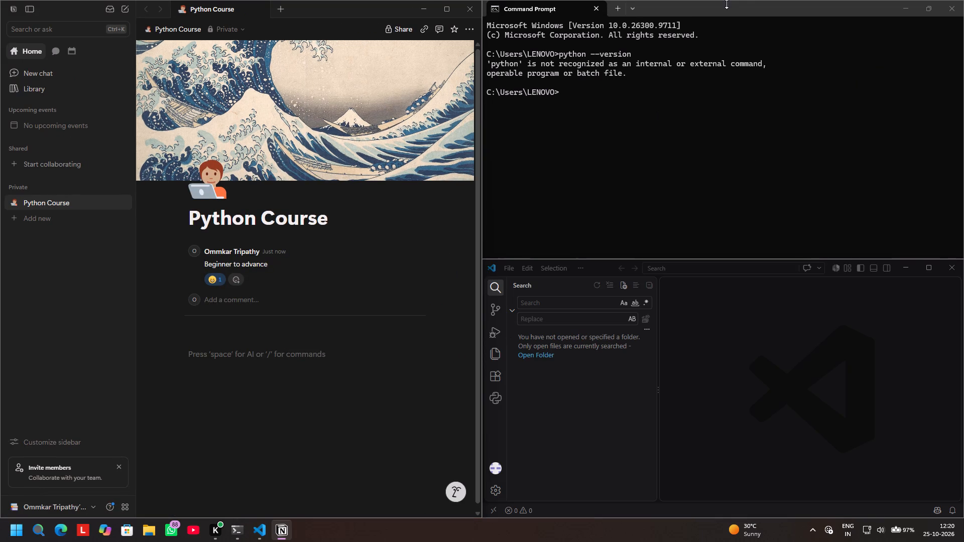
{"action": "left_click", "coordinate": [906, 11]}
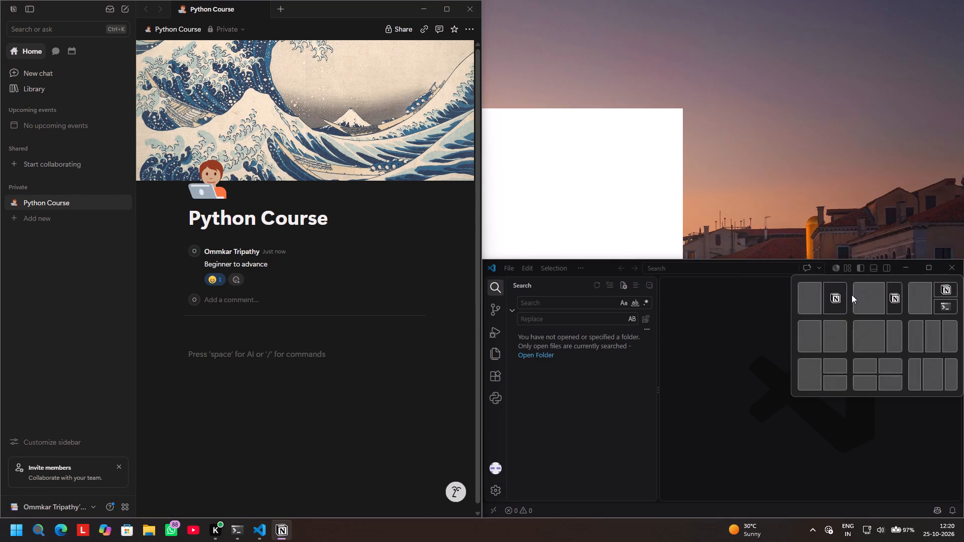
{"action": "left_click", "coordinate": [817, 302]}
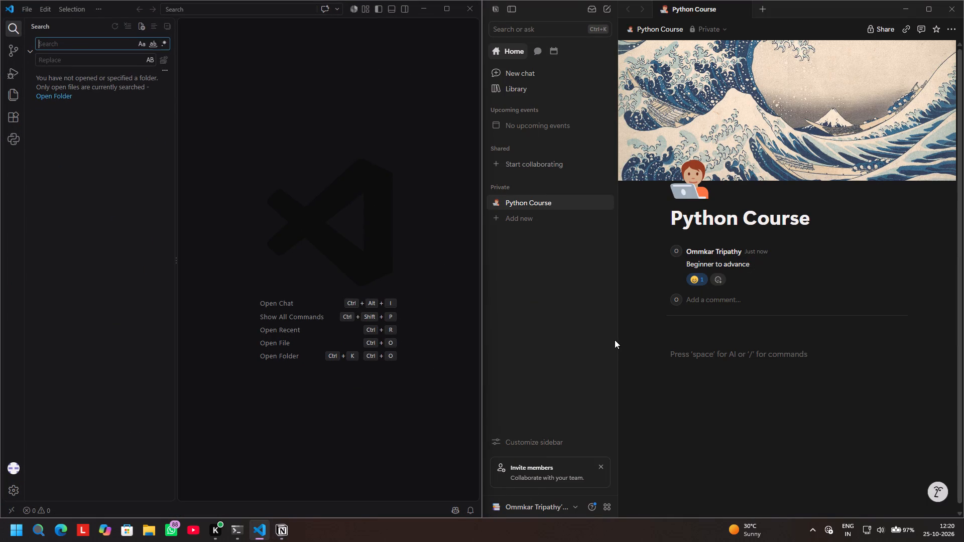
Start the first body line of the Python Course page with "Chapter 1- ".
{"action": "left_click", "coordinate": [703, 305]}
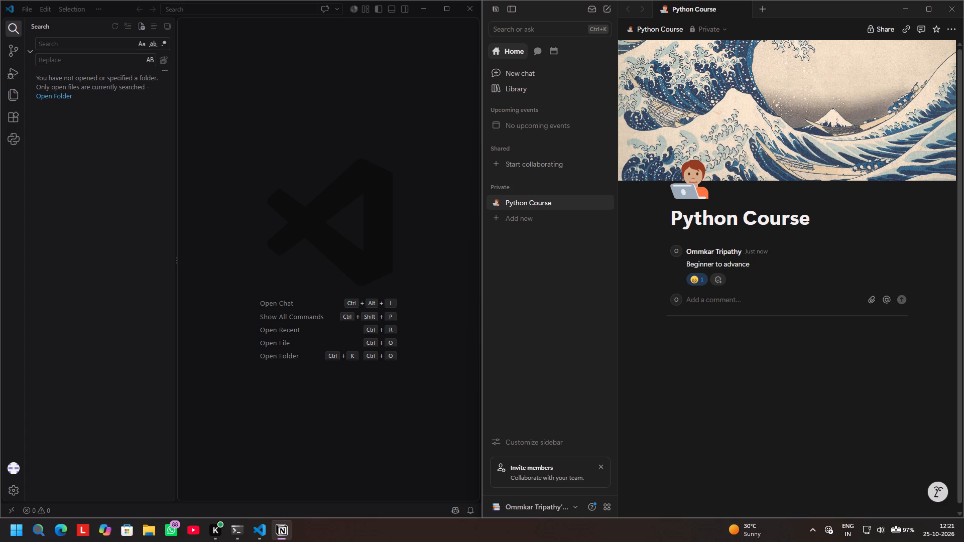
{"action": "left_click", "coordinate": [703, 334]}
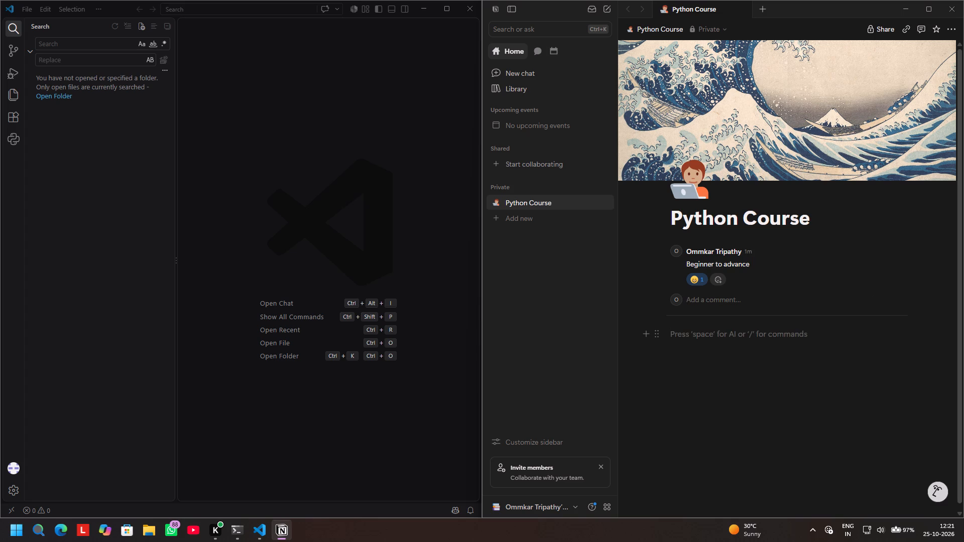
{"action": "left_click", "coordinate": [817, 219]}
{"action": "key", "text": "Return"}
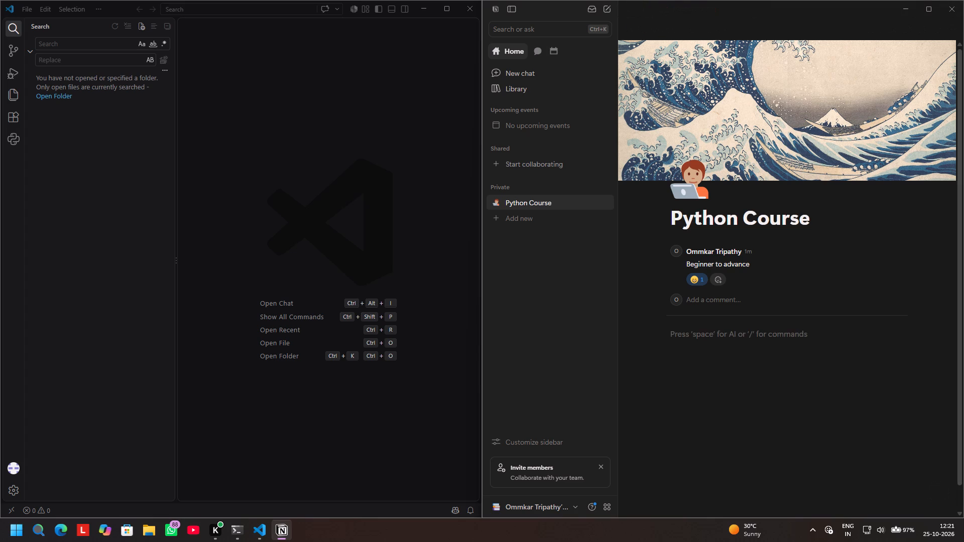
{"action": "key", "text": "shift+c"}
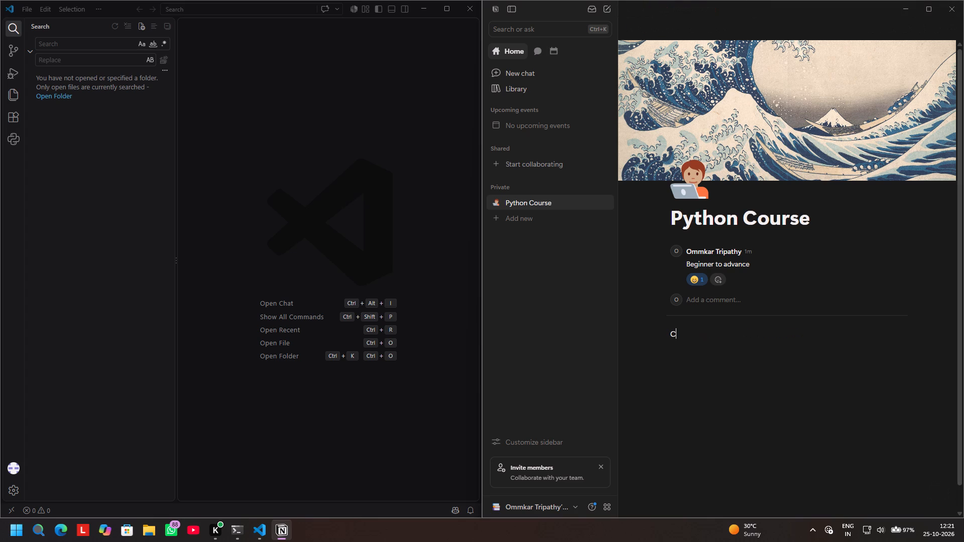
{"action": "type", "text": "hap"}
{"action": "type", "text": "ter"}
{"action": "key", "text": "space"}
{"action": "key", "text": "1"}
{"action": "key", "text": "shift+underscore"}
{"action": "key", "text": "shift+BackSpace"}
{"action": "key", "text": "minus"}
{"action": "key", "text": "space"}
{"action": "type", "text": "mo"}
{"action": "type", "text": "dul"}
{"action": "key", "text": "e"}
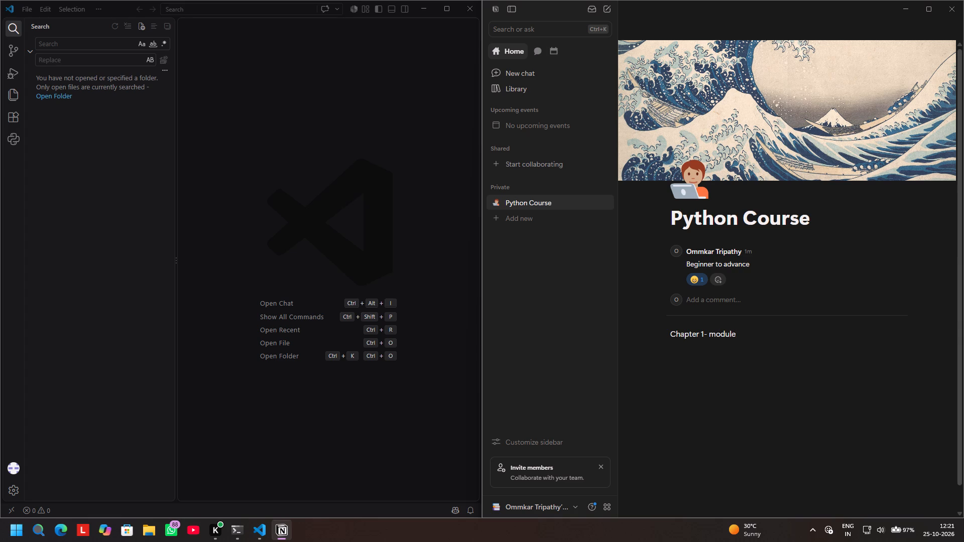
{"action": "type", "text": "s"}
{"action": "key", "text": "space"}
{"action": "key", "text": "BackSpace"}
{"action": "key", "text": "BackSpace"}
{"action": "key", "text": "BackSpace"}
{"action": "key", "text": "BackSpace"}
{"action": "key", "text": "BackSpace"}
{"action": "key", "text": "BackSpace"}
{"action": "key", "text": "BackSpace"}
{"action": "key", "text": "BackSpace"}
Continue the Chapter 1 line with "MODULES, COMMENTS" in capitals.
{"action": "key", "text": "m"}
{"action": "type", "text": "ODU"}
{"action": "type", "text": "LE"}
{"action": "key", "text": "s"}
{"action": "key", "text": "comma"}
{"action": "key", "text": "space"}
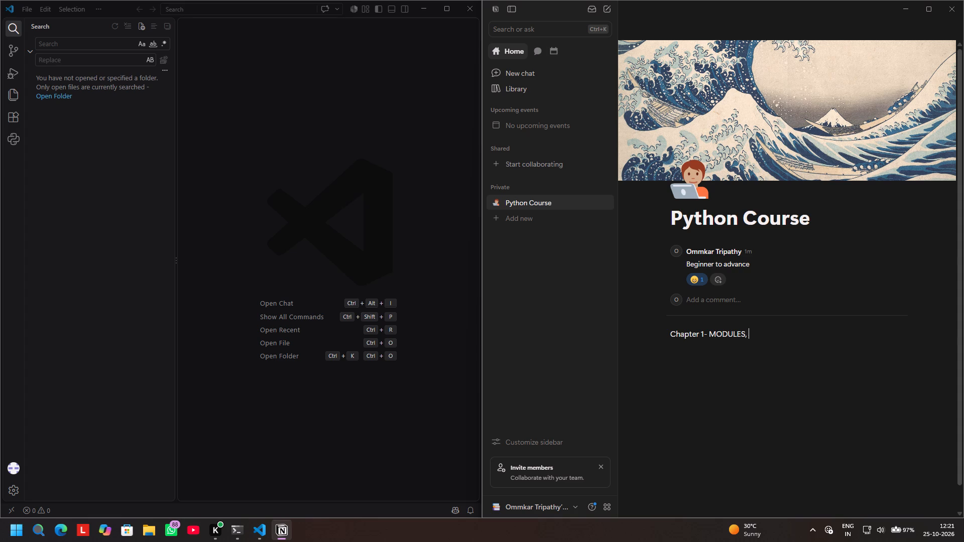
{"action": "key", "text": "c"}
{"action": "type", "text": "OMME"}
{"action": "type", "text": "NTS"}
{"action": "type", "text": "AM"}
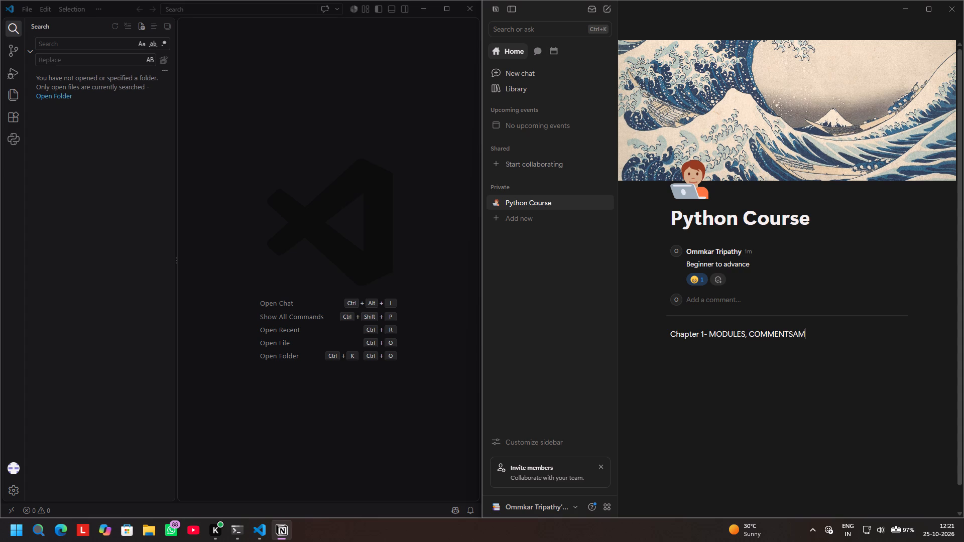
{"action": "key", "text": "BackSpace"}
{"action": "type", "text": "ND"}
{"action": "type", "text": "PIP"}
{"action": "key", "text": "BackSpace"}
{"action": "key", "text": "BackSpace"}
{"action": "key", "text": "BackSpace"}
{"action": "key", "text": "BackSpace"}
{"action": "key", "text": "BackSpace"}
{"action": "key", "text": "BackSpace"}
Complete the Chapter 1 line with " AND PIP" and add two empty lines below it.
{"action": "key", "text": "space"}
{"action": "type", "text": "AND"}
{"action": "key", "text": "space"}
{"action": "type", "text": "PIP"}
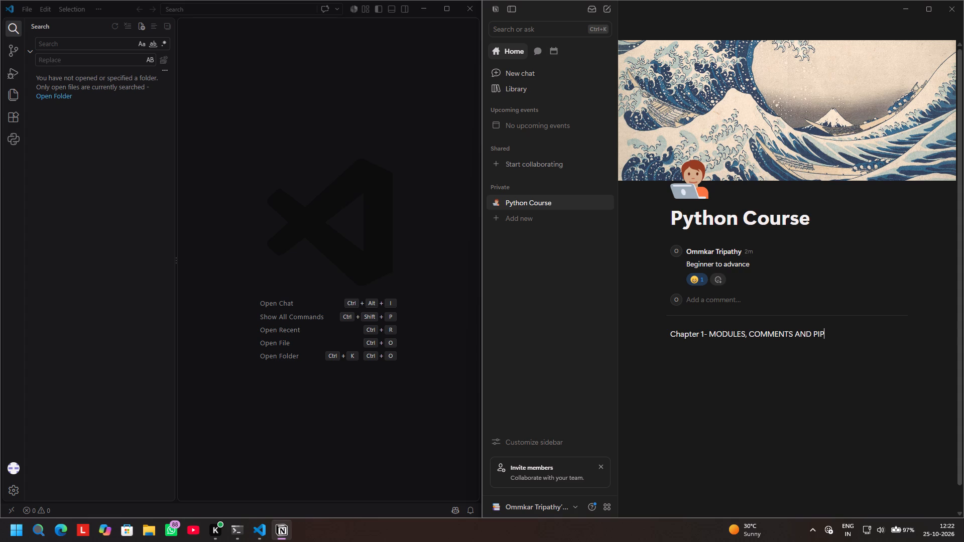
{"action": "key", "text": "Return"}
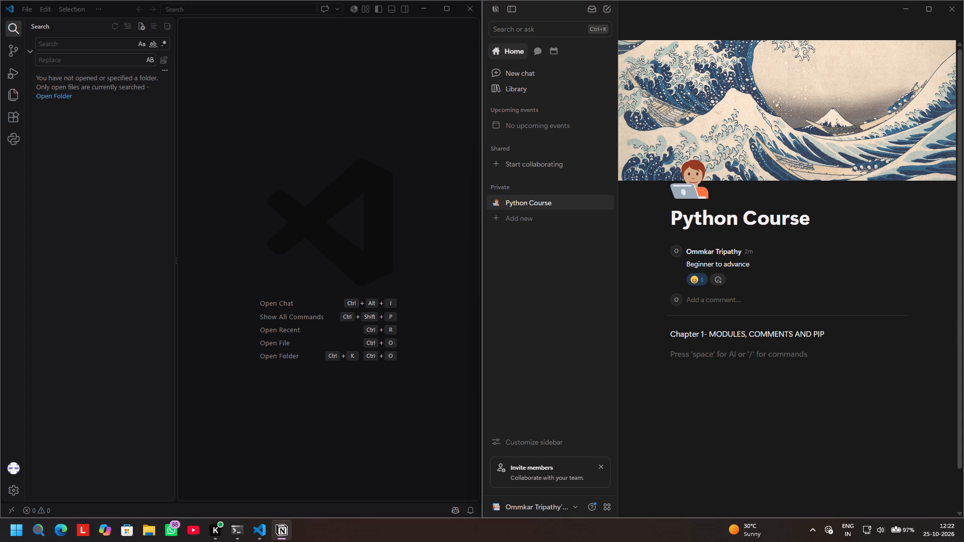
{"action": "key", "text": "Return"}
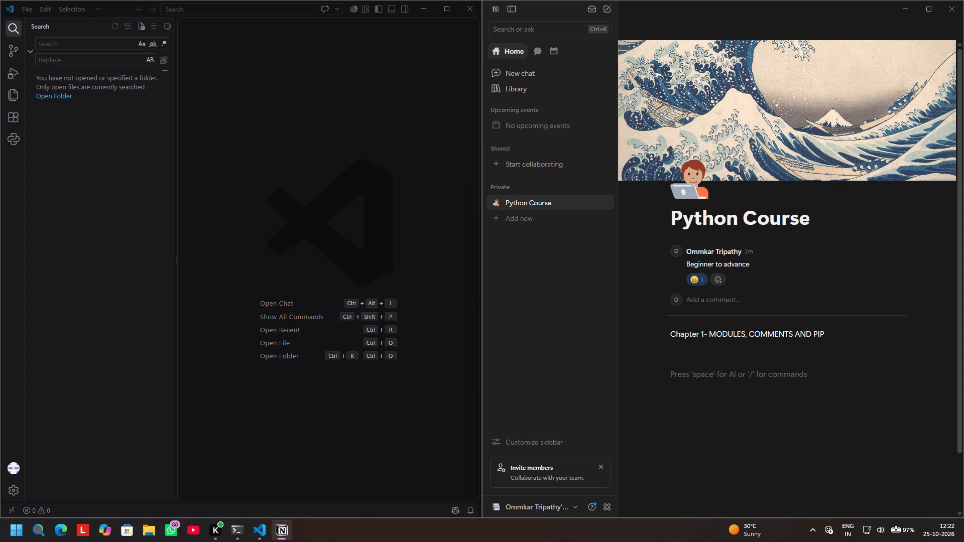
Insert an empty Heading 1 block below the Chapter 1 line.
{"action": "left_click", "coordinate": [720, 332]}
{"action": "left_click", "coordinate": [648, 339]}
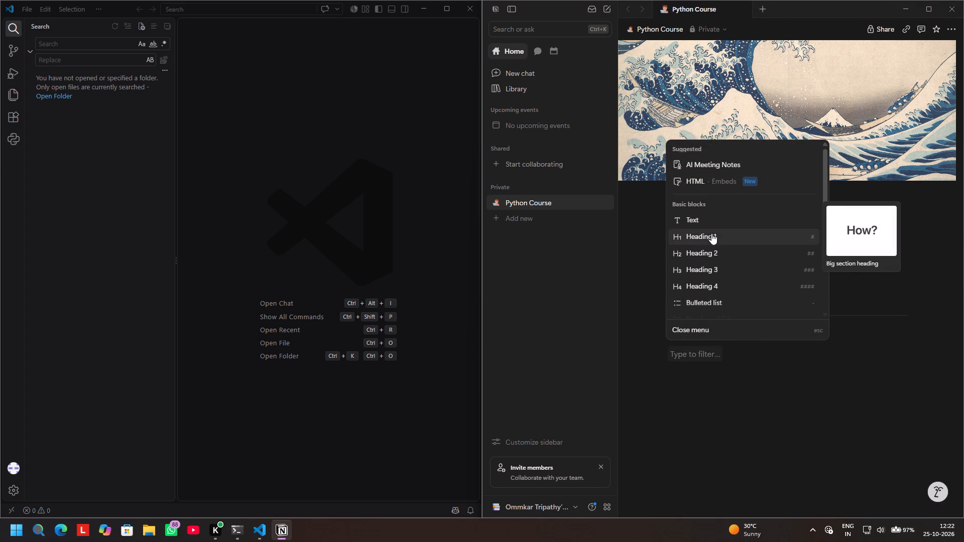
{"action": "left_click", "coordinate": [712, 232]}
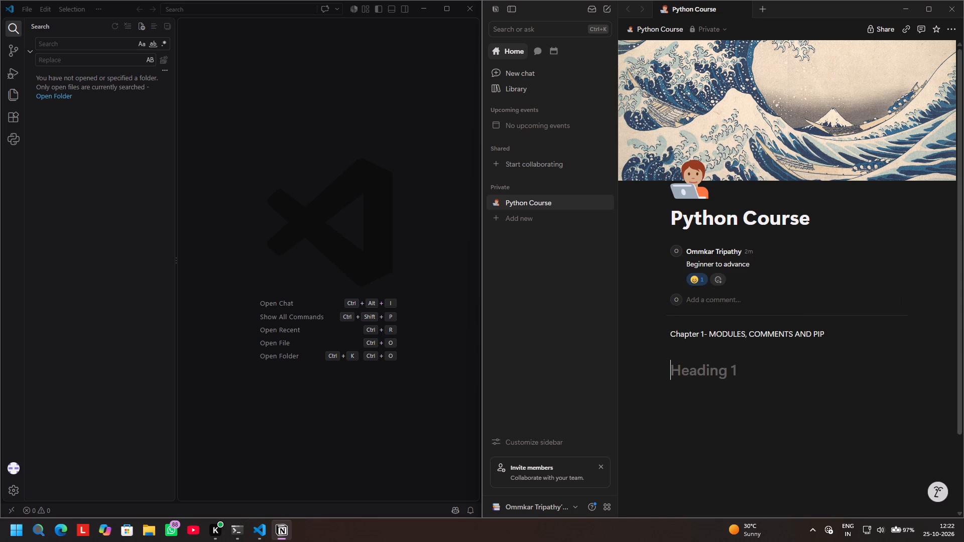
Set the text color of the whole Chapter 1 line to blue.
{"action": "left_click", "coordinate": [683, 333]}
{"action": "left_click", "coordinate": [836, 336]}
{"action": "left_click", "coordinate": [678, 378]}
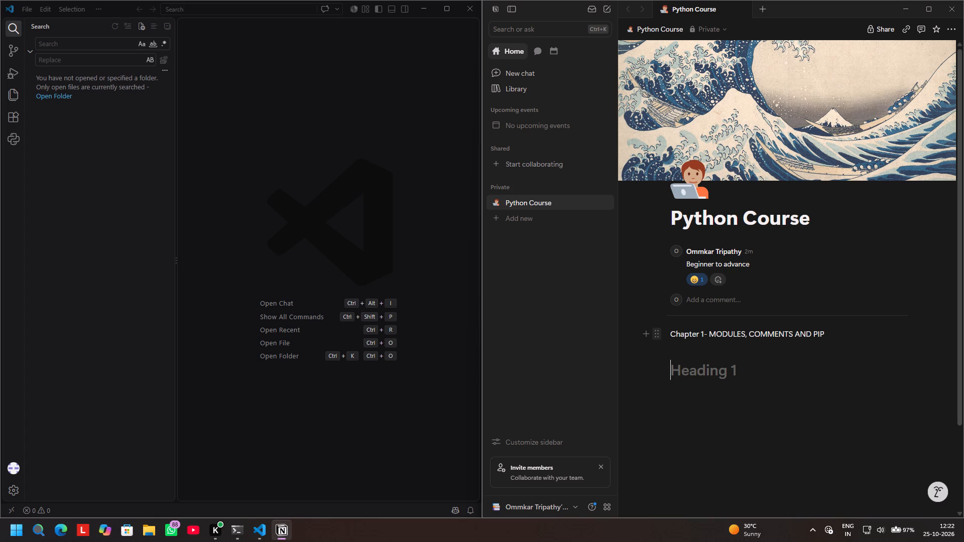
{"action": "left_click", "coordinate": [659, 339]}
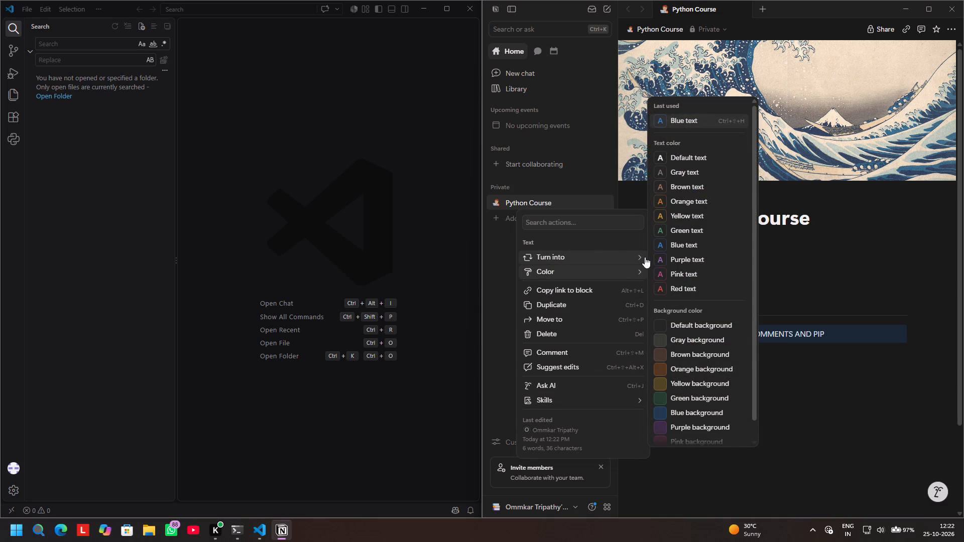
{"action": "left_click", "coordinate": [690, 244]}
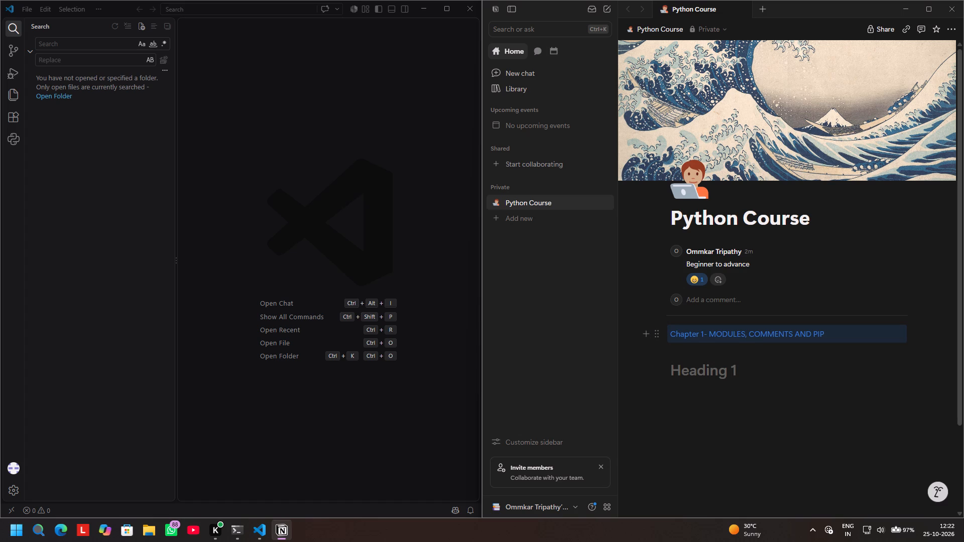
Turn the blue Chapter 1 line into a Heading 1.
{"action": "left_click", "coordinate": [658, 337]}
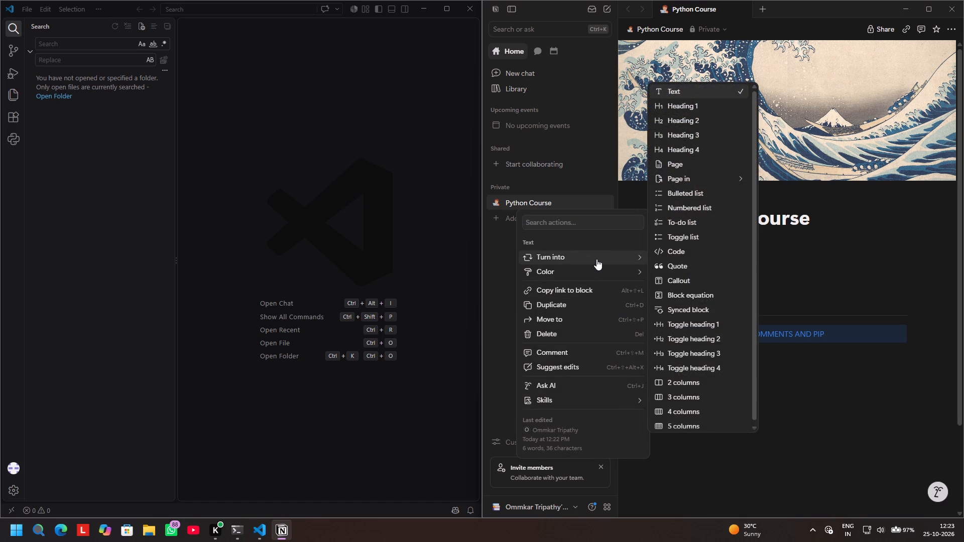
{"action": "left_click", "coordinate": [712, 110]}
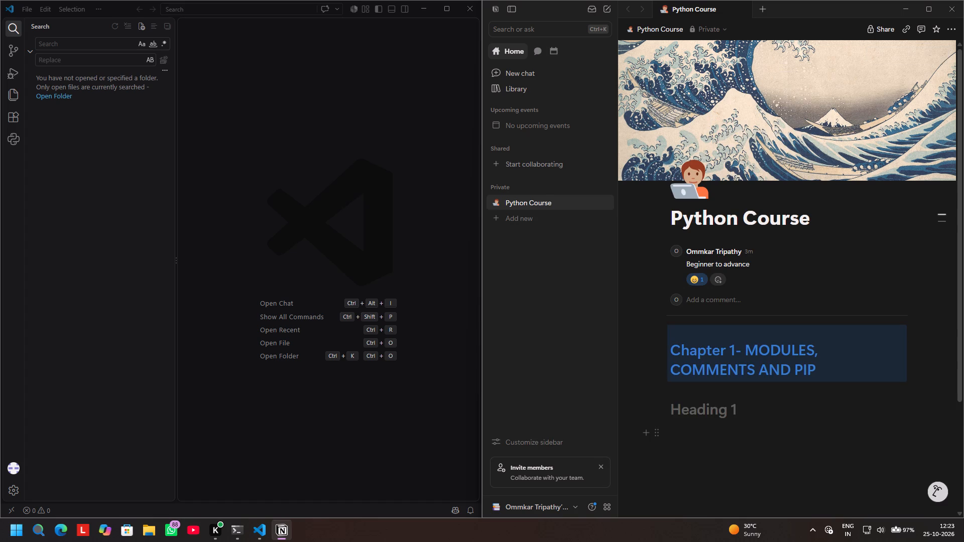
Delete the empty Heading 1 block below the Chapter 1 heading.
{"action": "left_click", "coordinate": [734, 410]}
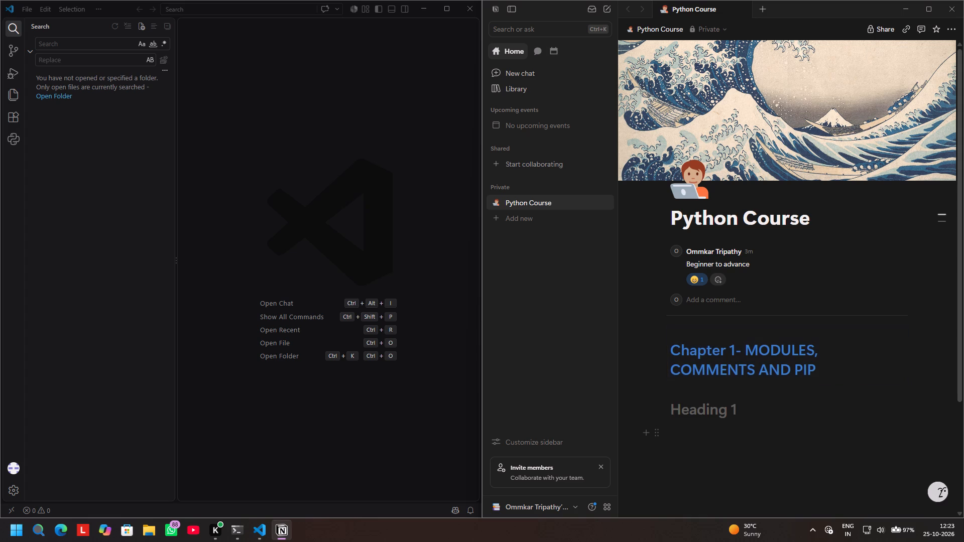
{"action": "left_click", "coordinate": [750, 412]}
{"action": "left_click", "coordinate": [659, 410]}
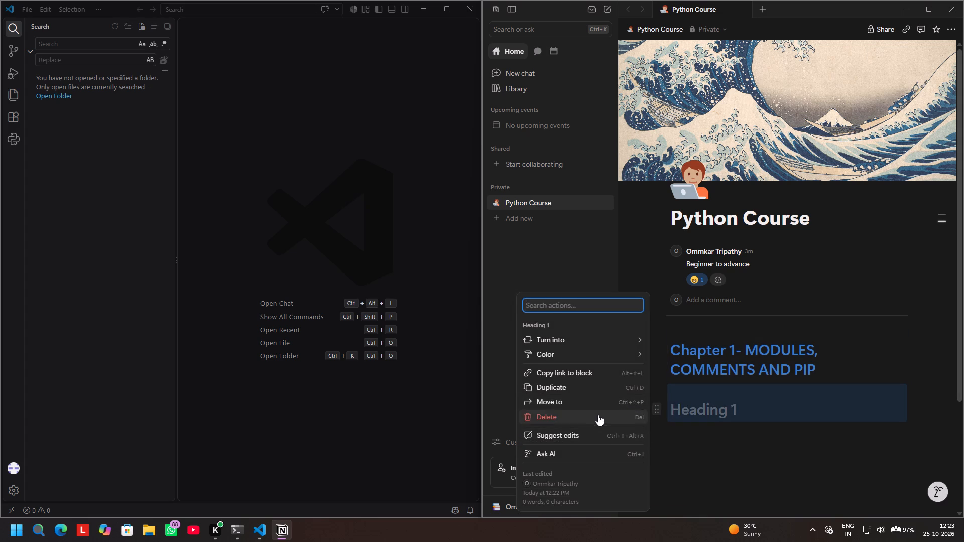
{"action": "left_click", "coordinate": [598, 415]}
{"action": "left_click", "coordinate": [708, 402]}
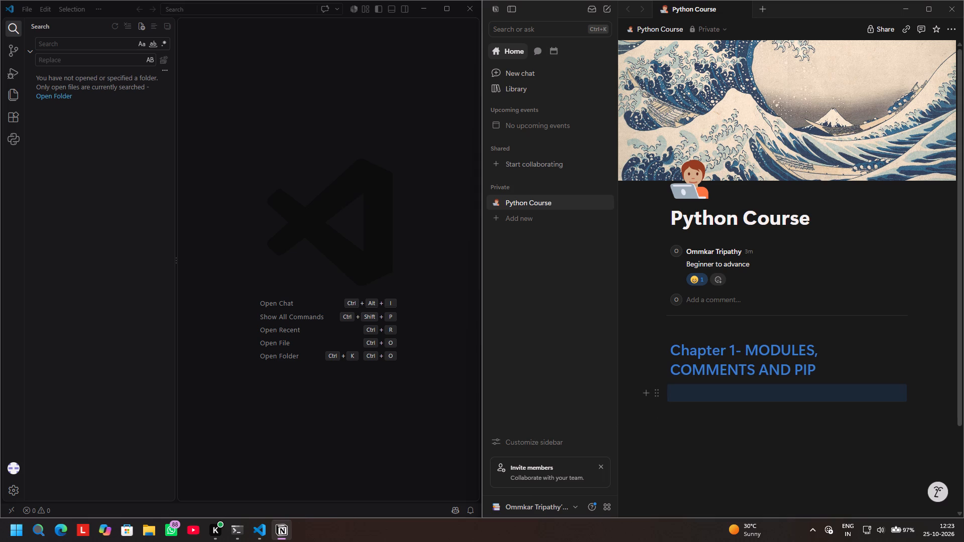
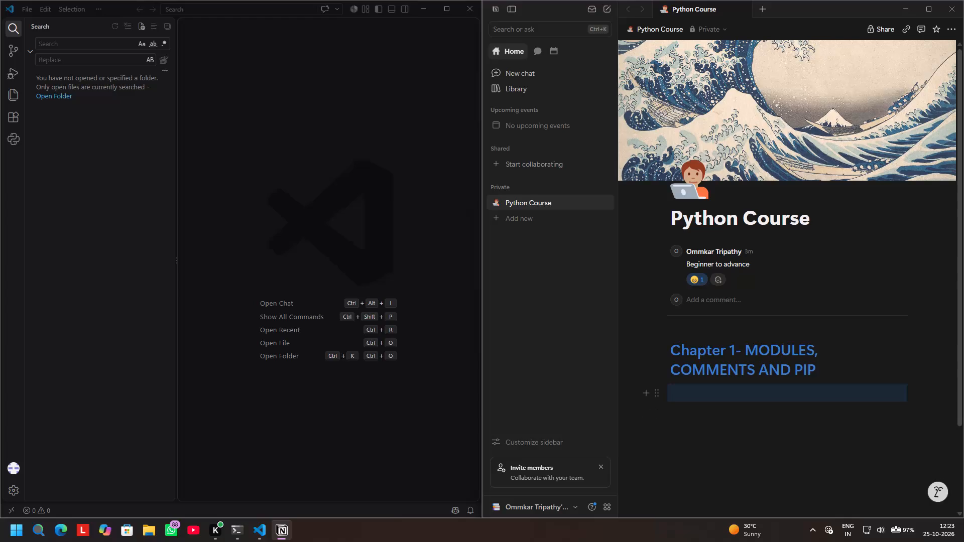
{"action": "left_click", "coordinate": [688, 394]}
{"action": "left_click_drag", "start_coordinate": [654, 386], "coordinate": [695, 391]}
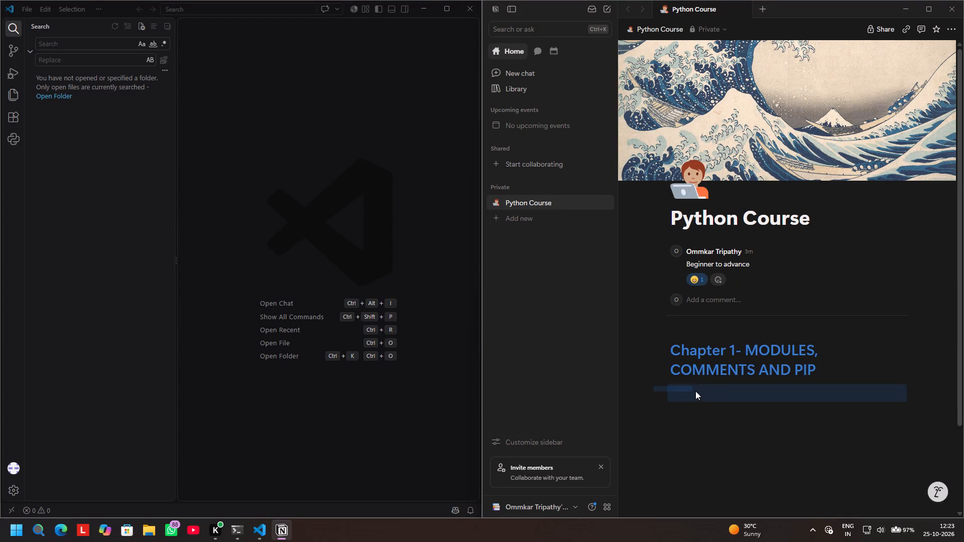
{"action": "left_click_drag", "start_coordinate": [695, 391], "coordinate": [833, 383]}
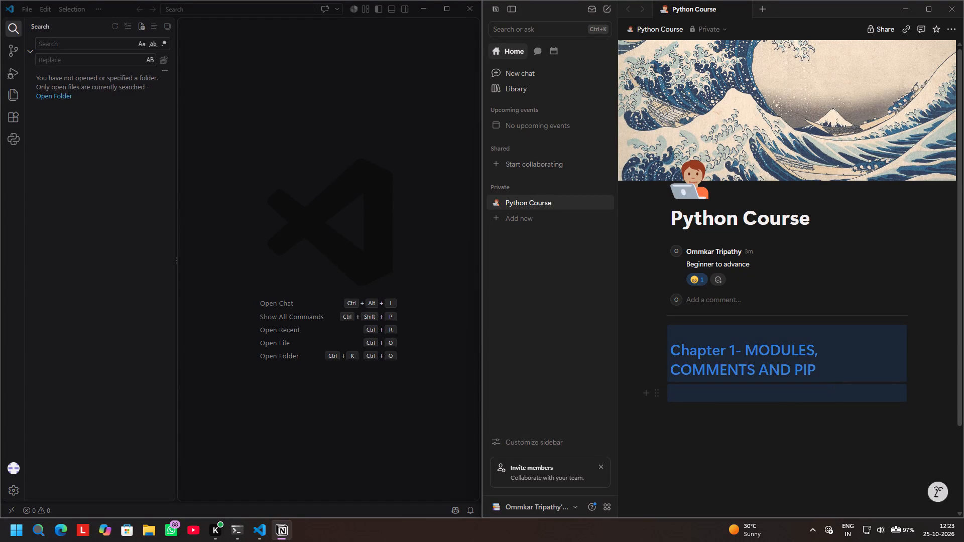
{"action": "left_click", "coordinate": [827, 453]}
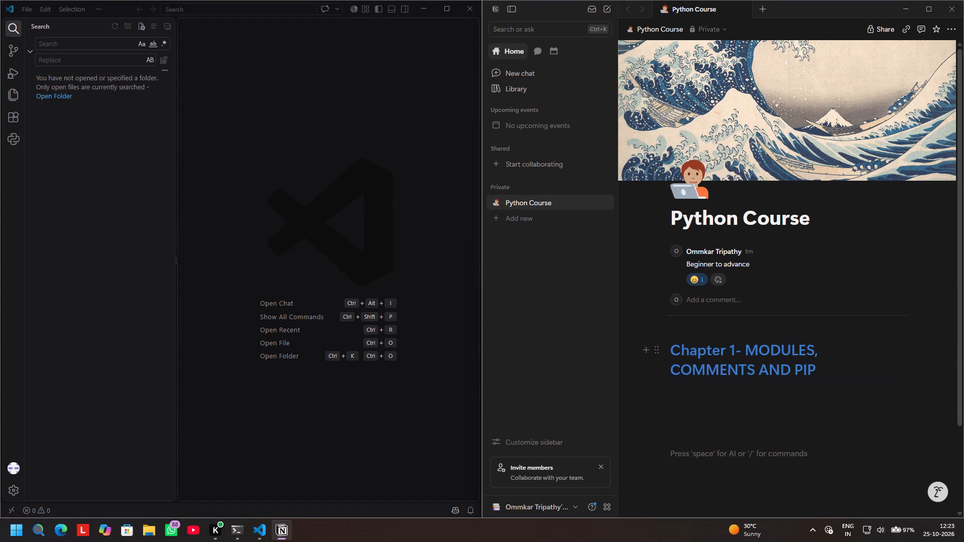
Give the Chapter 1 heading a yellow background color.
{"action": "left_click", "coordinate": [657, 354]}
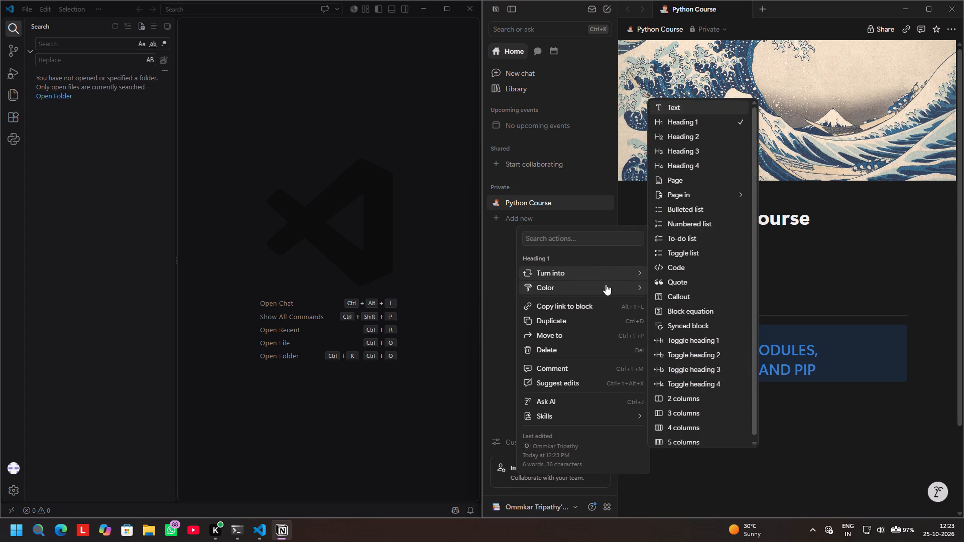
{"action": "scroll", "coordinate": [707, 390], "scroll_direction": "down", "scroll_amount": 5}
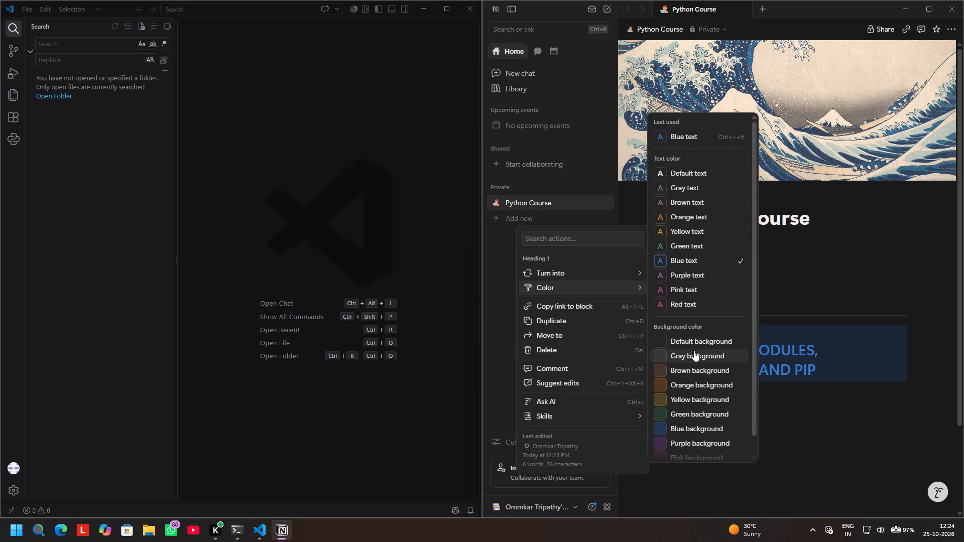
{"action": "scroll", "coordinate": [694, 350], "scroll_direction": "down", "scroll_amount": 10}
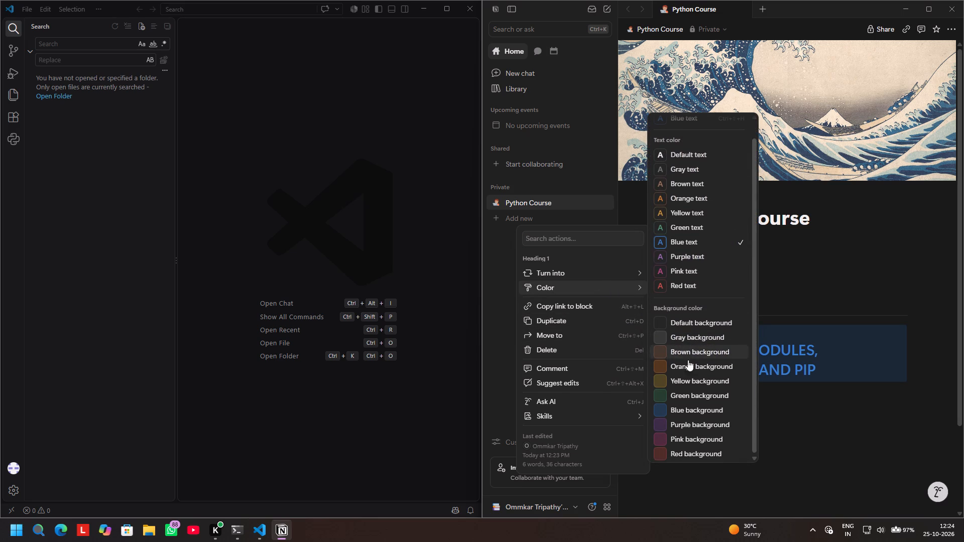
{"action": "left_click", "coordinate": [691, 387]}
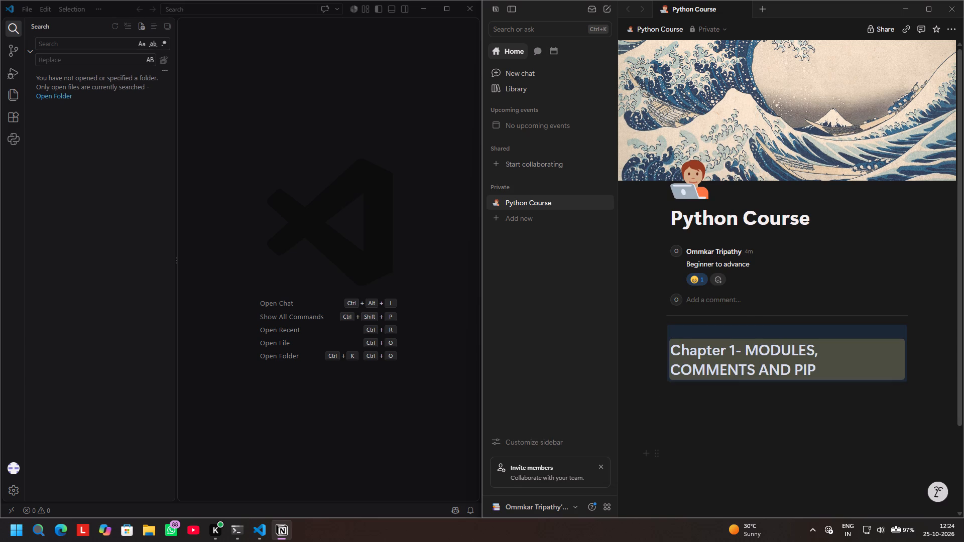
Write "Let's write our very first python program." in the empty text block below the Chapter 1 heading.
{"action": "left_click", "coordinate": [694, 458]}
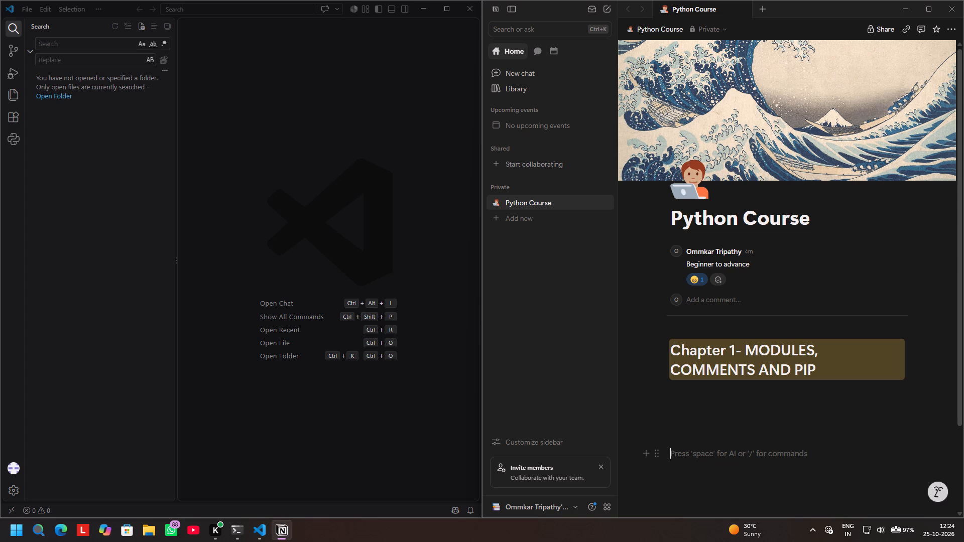
{"action": "key", "text": "l"}
{"action": "type", "text": "ET"}
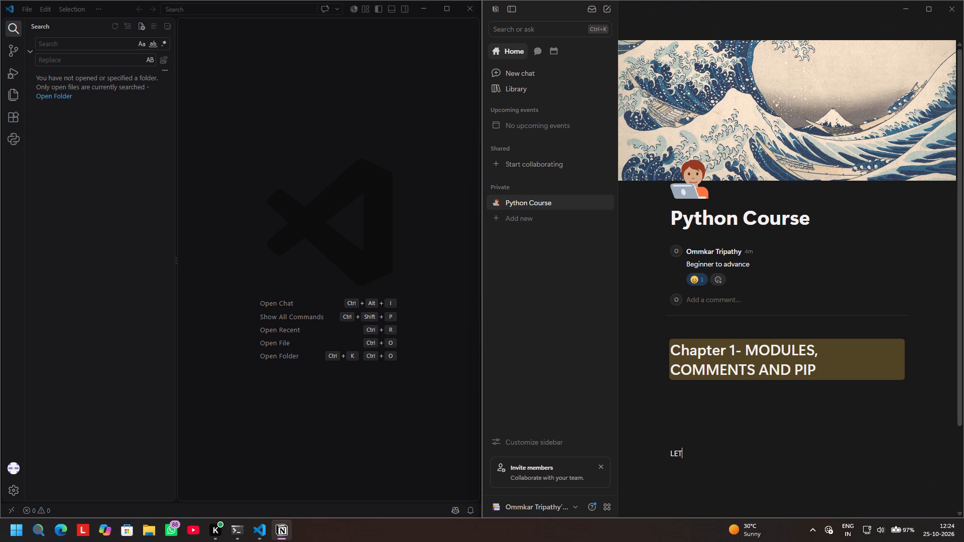
{"action": "key", "text": "BackSpace"}
{"action": "key", "text": "BackSpace"}
{"action": "key", "text": "BackSpace"}
{"action": "type", "text": "Lets"}
{"action": "key", "text": "space"}
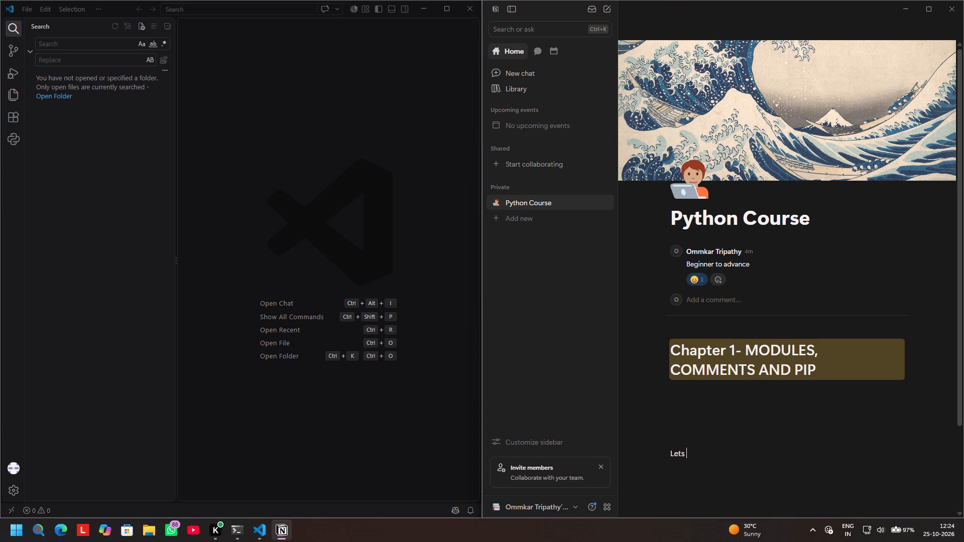
{"action": "key", "text": "BackSpace"}
{"action": "key", "text": "BackSpace"}
{"action": "key", "text": "apostrophe"}
{"action": "type", "text": "s"}
{"action": "key", "text": "space"}
{"action": "key", "text": "w"}
{"action": "type", "text": "ri"}
{"action": "type", "text": "te"}
{"action": "key", "text": "space"}
{"action": "type", "text": "our very"}
{"action": "key", "text": "space"}
{"action": "type", "text": "first"}
{"action": "key", "text": "space"}
{"action": "type", "text": "python pro"}
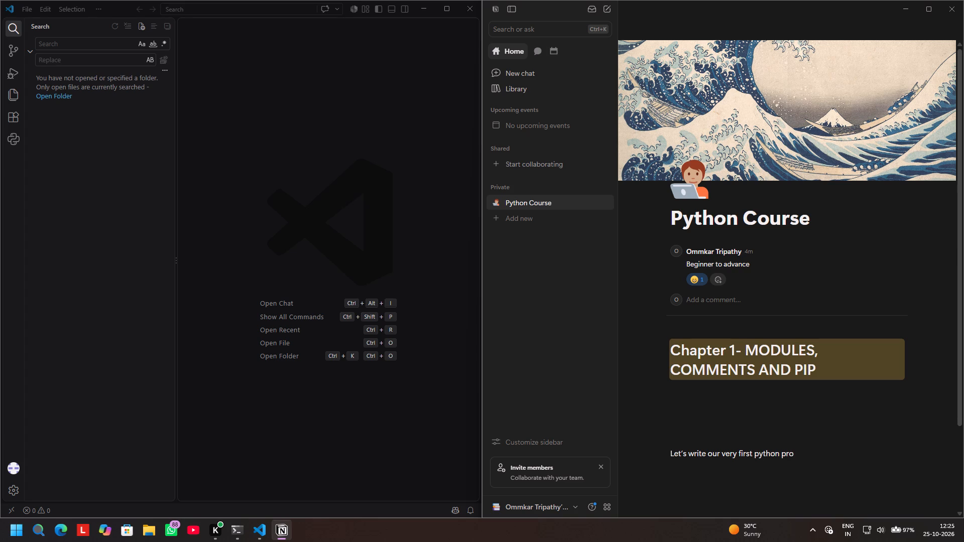
{"action": "type", "text": "gra"}
{"action": "key", "text": "m"}
{"action": "key", "text": "space"}
{"action": "key", "text": "BackSpace"}
{"action": "key", "text": "period"}
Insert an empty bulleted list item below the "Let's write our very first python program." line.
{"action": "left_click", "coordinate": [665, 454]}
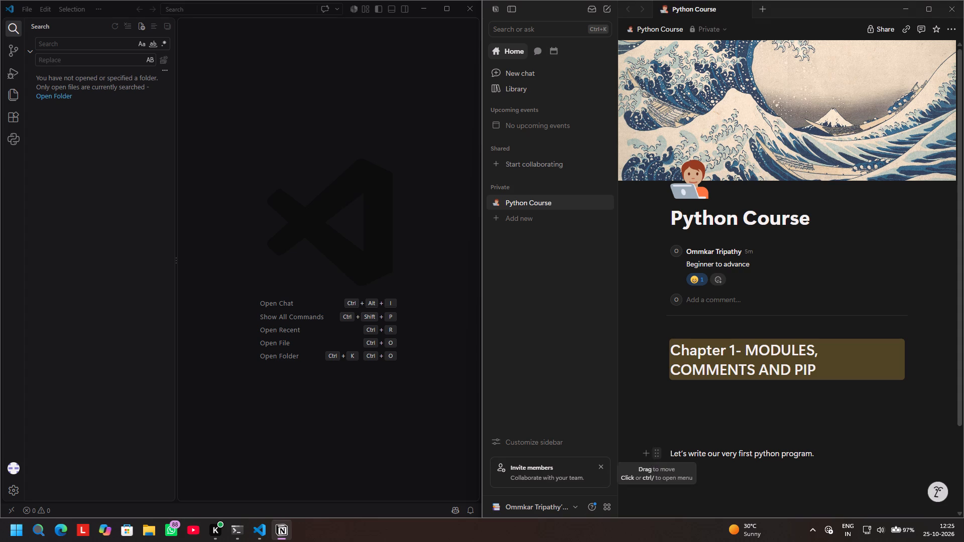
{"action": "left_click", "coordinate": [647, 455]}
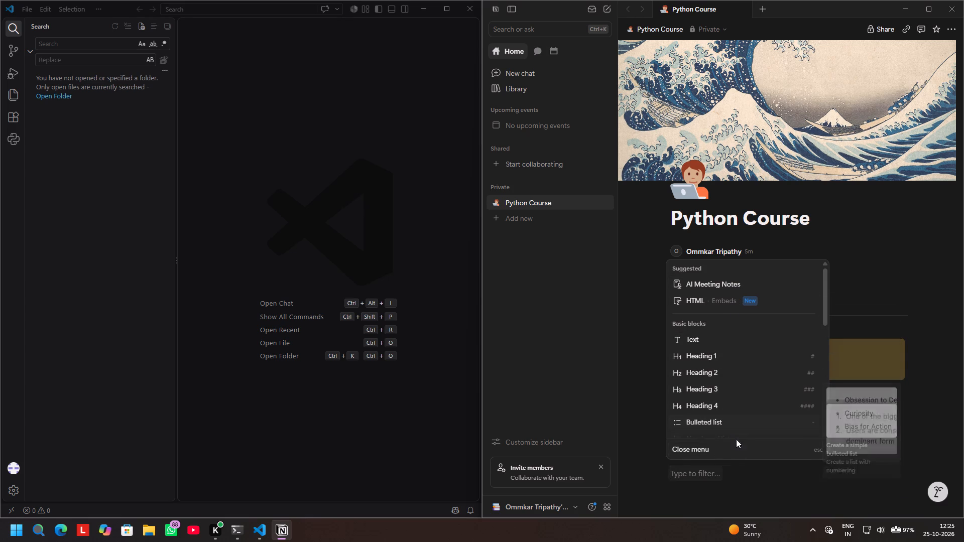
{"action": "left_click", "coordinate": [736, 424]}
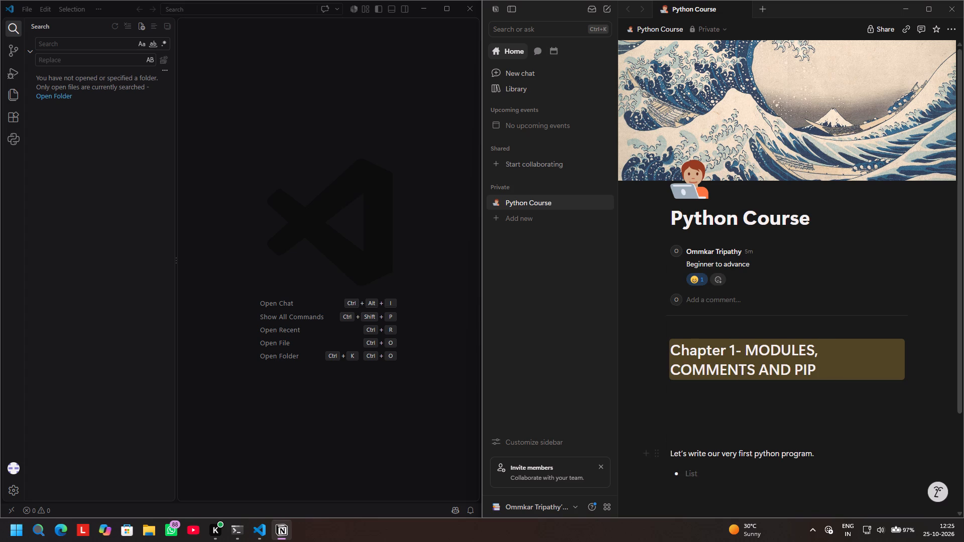
Turn the "Let's write our very first python program." line into a bulleted list item.
{"action": "left_click", "coordinate": [661, 451]}
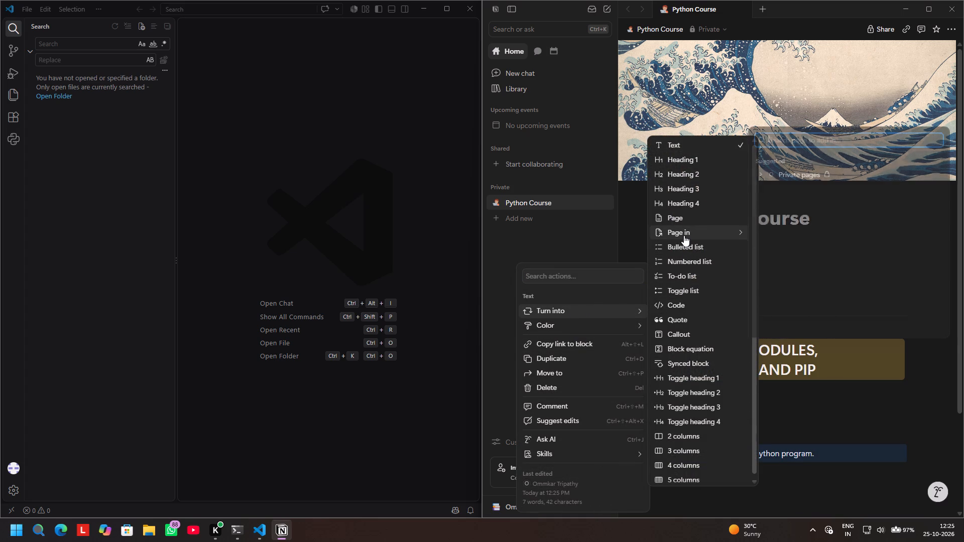
{"action": "left_click", "coordinate": [690, 249]}
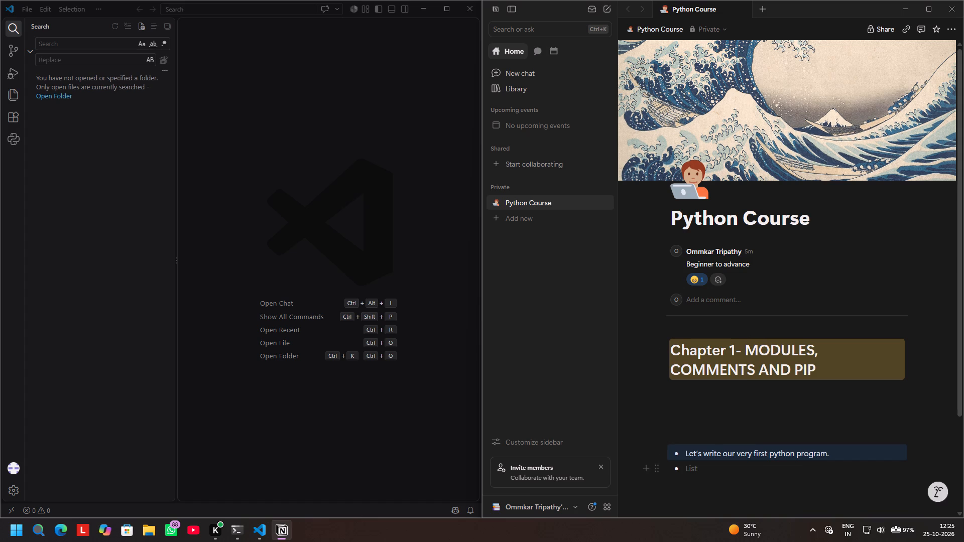
{"action": "left_click", "coordinate": [838, 451]}
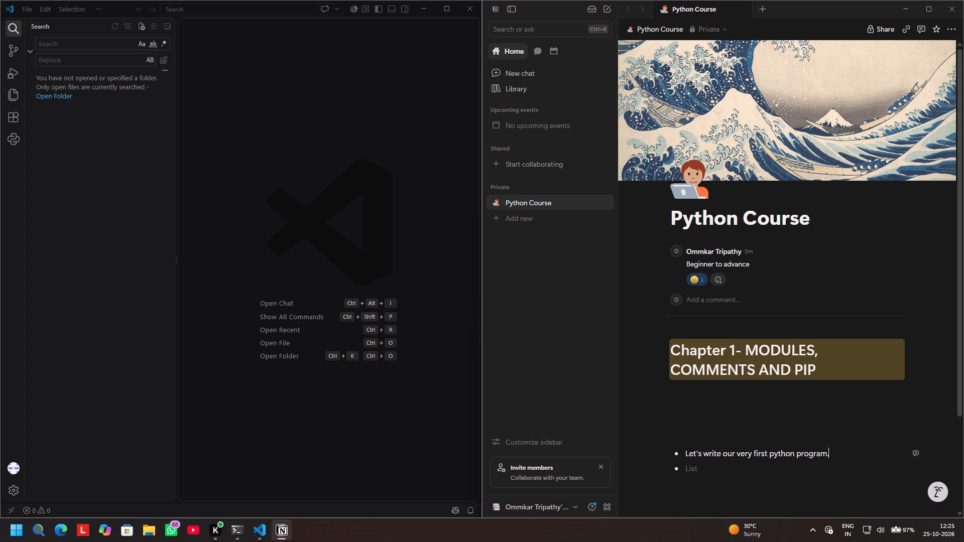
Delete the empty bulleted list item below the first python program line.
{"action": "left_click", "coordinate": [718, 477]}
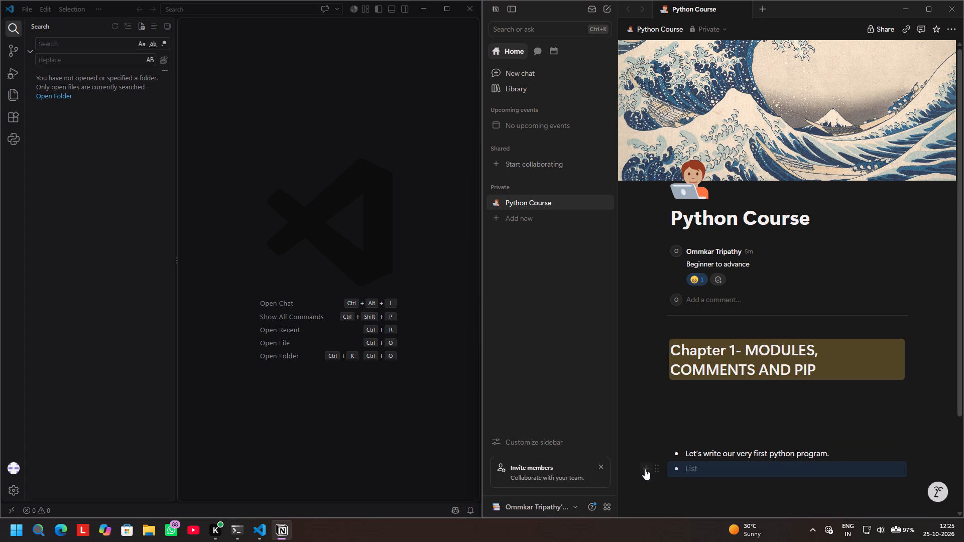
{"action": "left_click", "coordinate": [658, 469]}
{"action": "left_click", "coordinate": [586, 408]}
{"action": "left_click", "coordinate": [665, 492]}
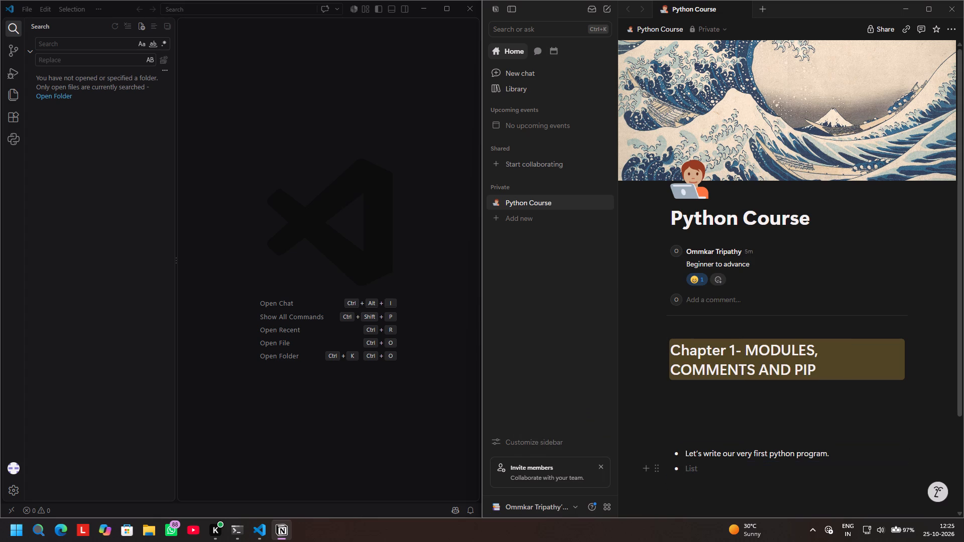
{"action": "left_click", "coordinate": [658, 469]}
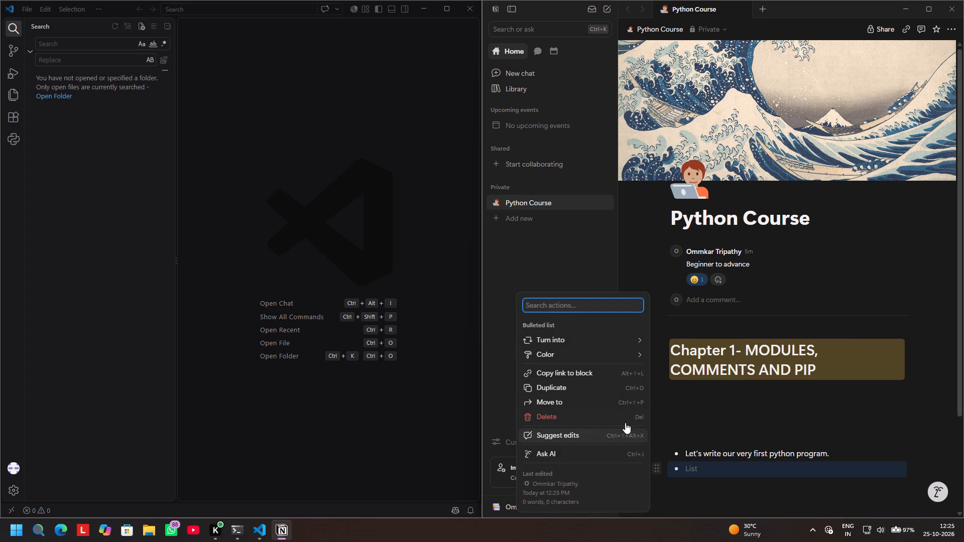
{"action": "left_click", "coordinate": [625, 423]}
Append "Create a file called hello.py and paste the below code in it." to the first python program bullet.
{"action": "left_click", "coordinate": [845, 450]}
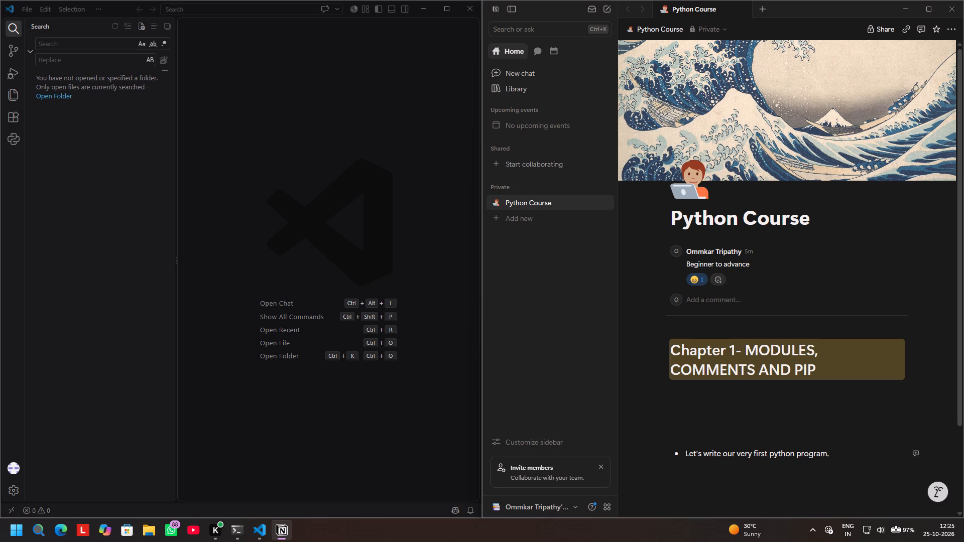
{"action": "key", "text": "space"}
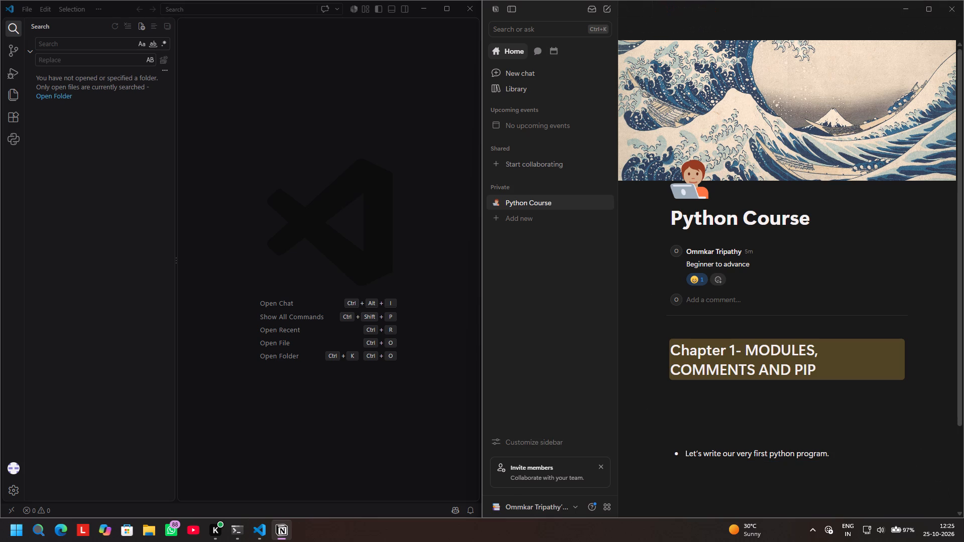
{"action": "key", "text": "shift+c"}
{"action": "type", "text": "reate a"}
{"action": "key", "text": "space"}
{"action": "type", "text": "fiol"}
{"action": "key", "text": "BackSpace"}
{"action": "key", "text": "BackSpace"}
{"action": "type", "text": "le"}
{"action": "key", "text": "space"}
{"action": "type", "text": "called hello"}
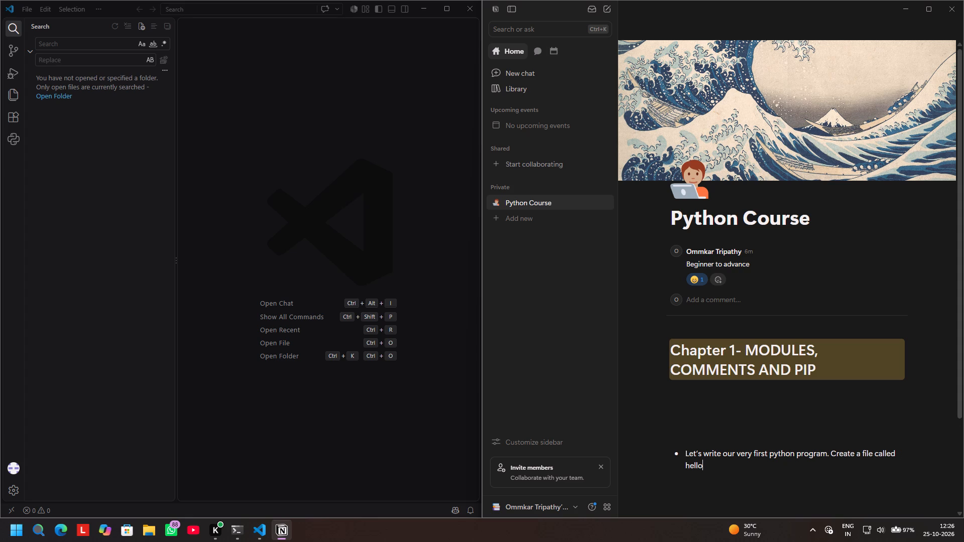
{"action": "key", "text": "period"}
{"action": "key", "text": "p"}
{"action": "key", "text": "y"}
{"action": "key", "text": "space"}
{"action": "type", "text": "and"}
{"action": "key", "text": "space"}
{"action": "type", "text": "paste"}
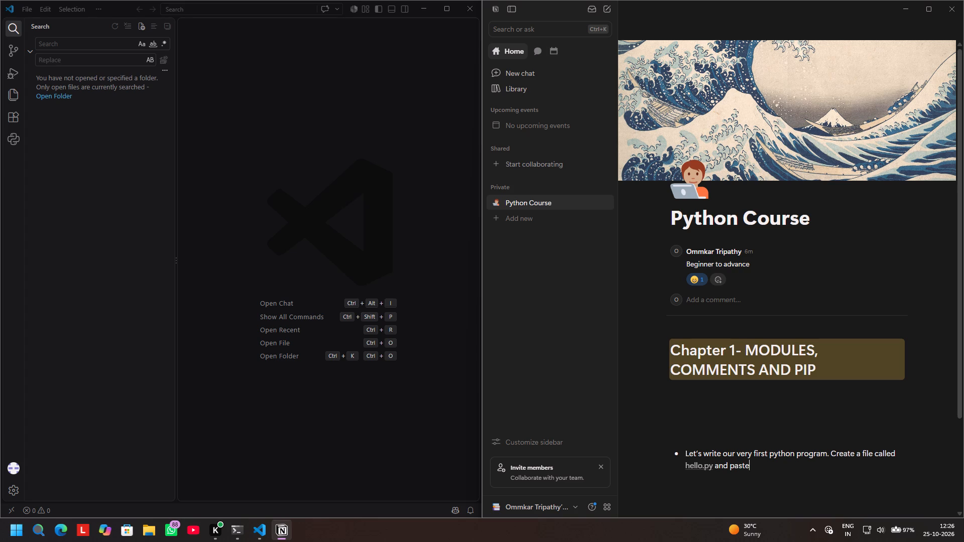
{"action": "key", "text": "space"}
{"action": "type", "text": "the"}
{"action": "key", "text": "space"}
{"action": "type", "text": "beloe"}
{"action": "key", "text": "BackSpace"}
{"action": "type", "text": "w code in"}
{"action": "key", "text": "space"}
{"action": "type", "text": "it"}
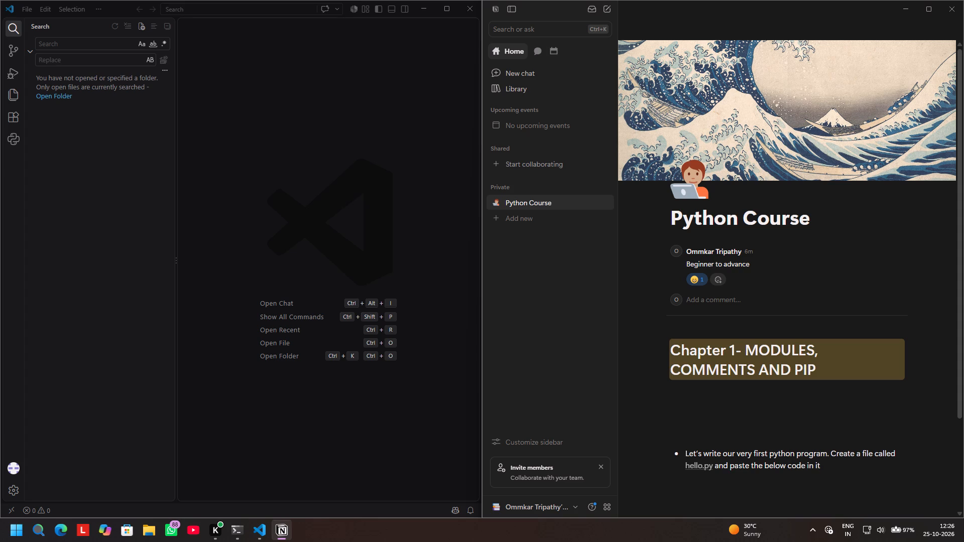
{"action": "key", "text": "period"}
Add a new list item below the first python program bullet and turn it into a code block.
{"action": "key", "text": "Return"}
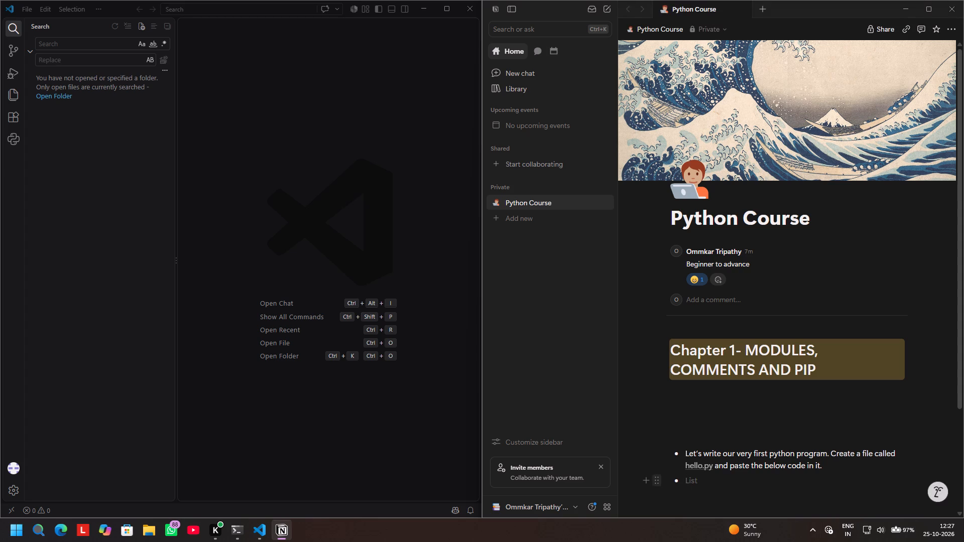
{"action": "left_click", "coordinate": [659, 486]}
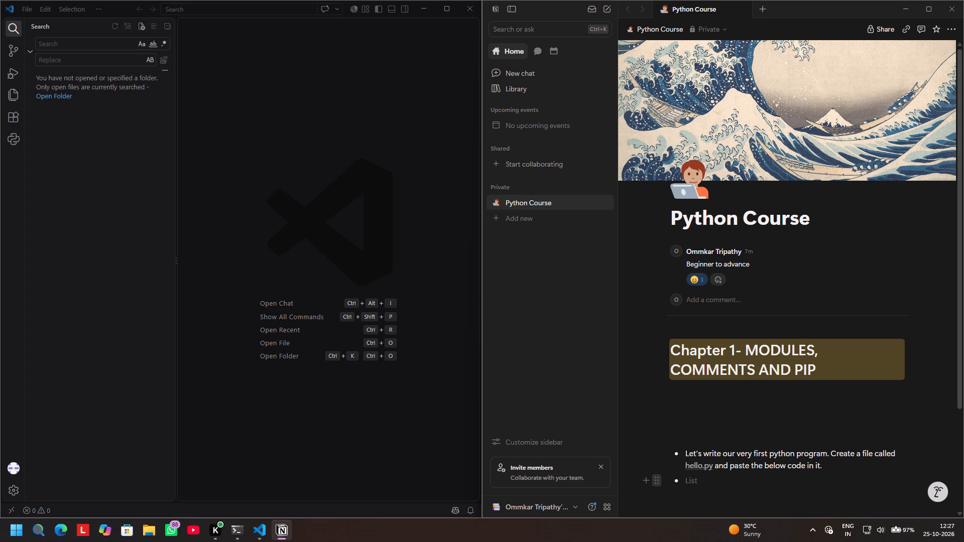
{"action": "left_click", "coordinate": [659, 487]}
{"action": "left_click", "coordinate": [658, 479]}
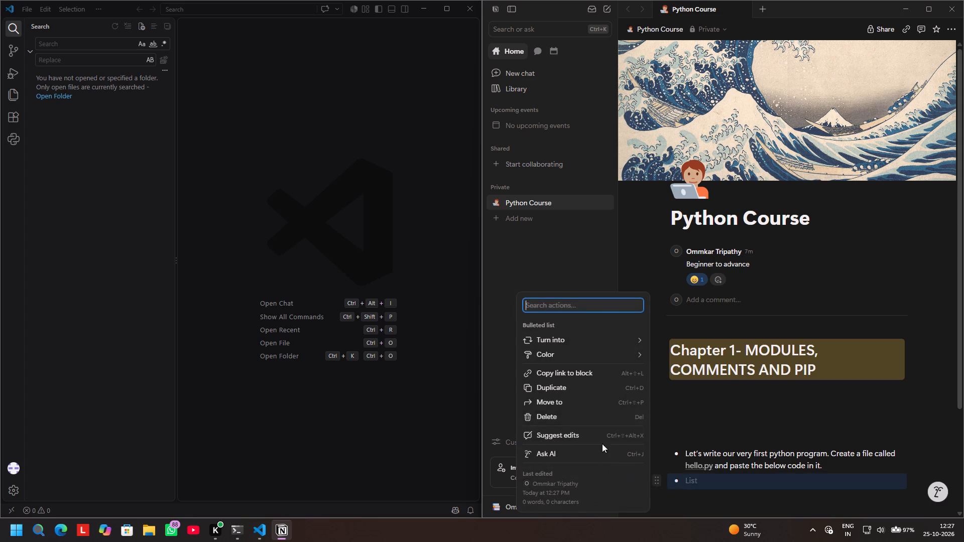
{"action": "left_click", "coordinate": [601, 337]}
{"action": "left_click", "coordinate": [676, 328]}
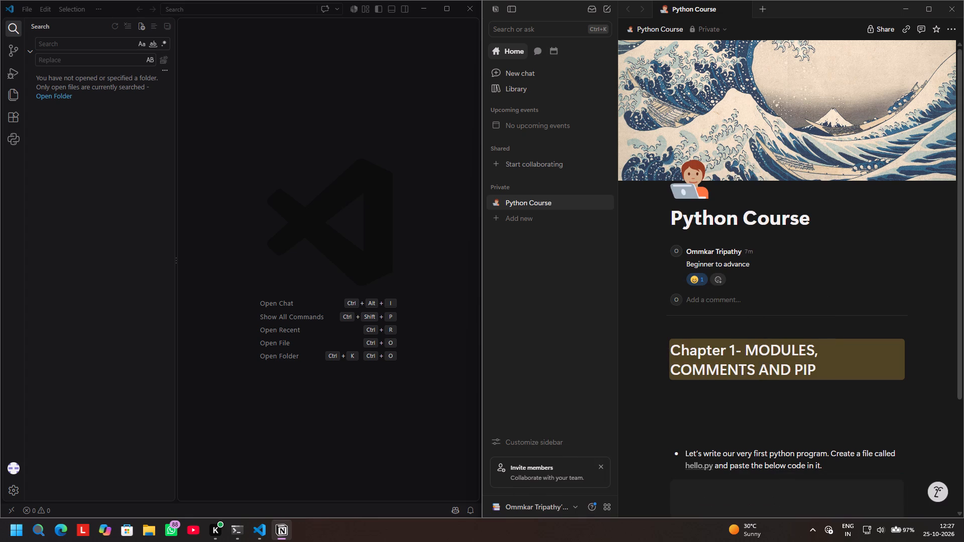
Set the language of the empty code block below the bullet to Python.
{"action": "scroll", "coordinate": [753, 437], "scroll_direction": "down", "scroll_amount": 3}
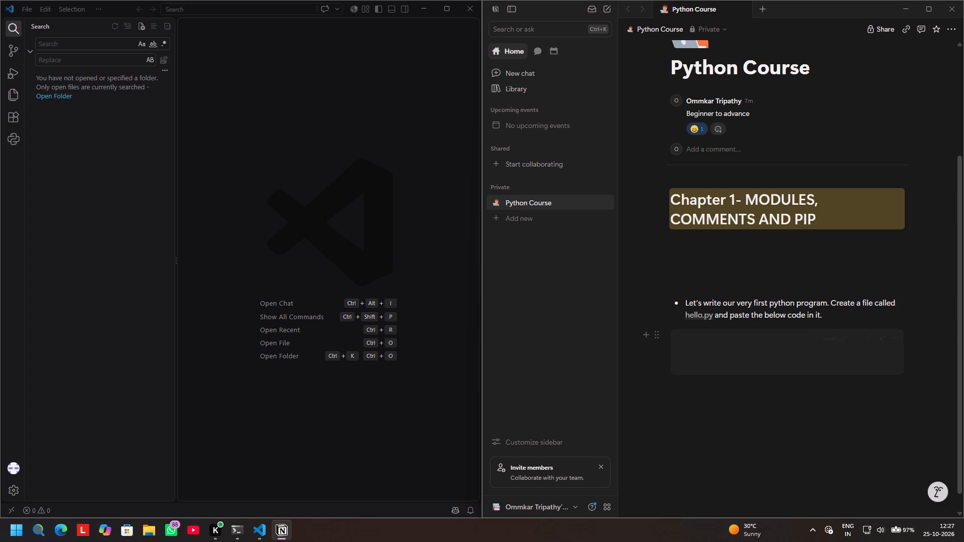
{"action": "left_click", "coordinate": [689, 337]}
{"action": "left_click", "coordinate": [847, 336]}
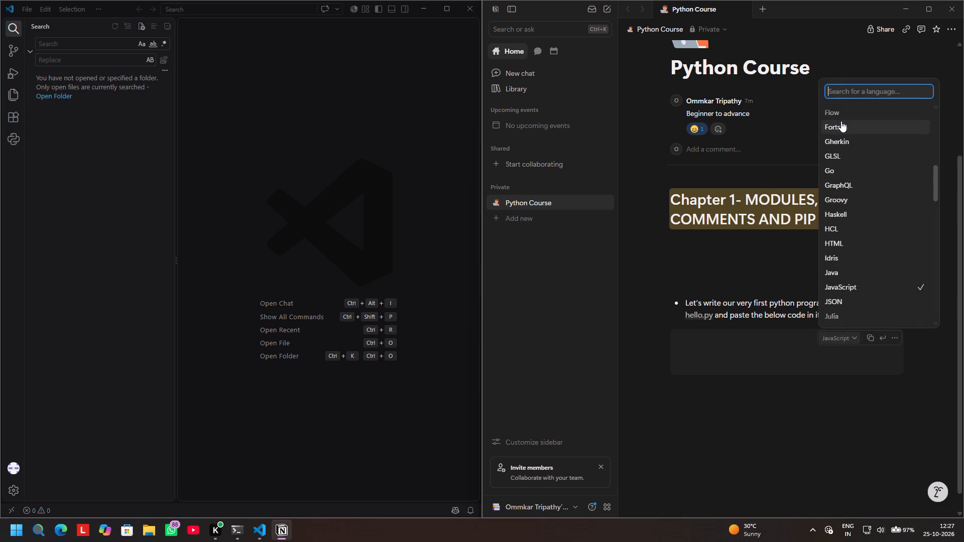
{"action": "scroll", "coordinate": [846, 265], "scroll_direction": "down", "scroll_amount": 2}
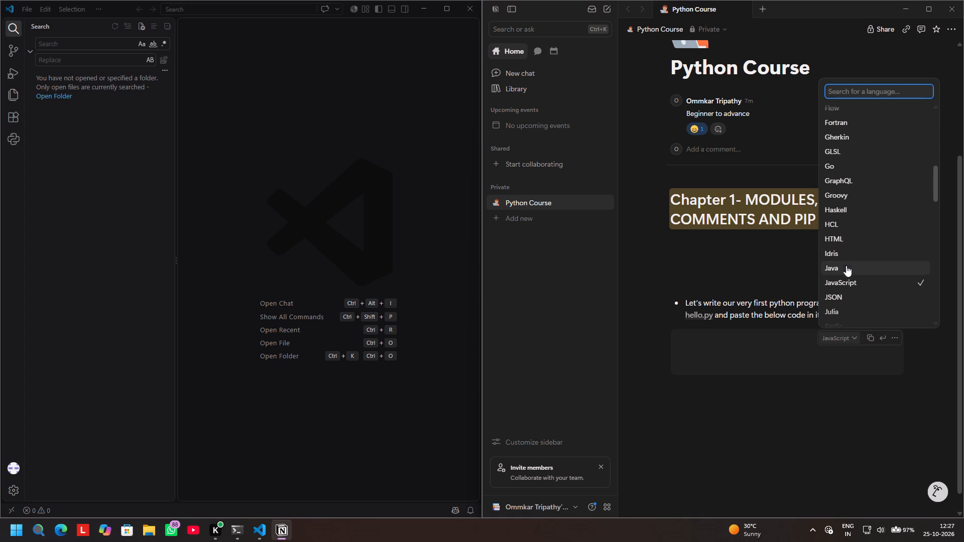
{"action": "scroll", "coordinate": [846, 265], "scroll_direction": "down", "scroll_amount": 4}
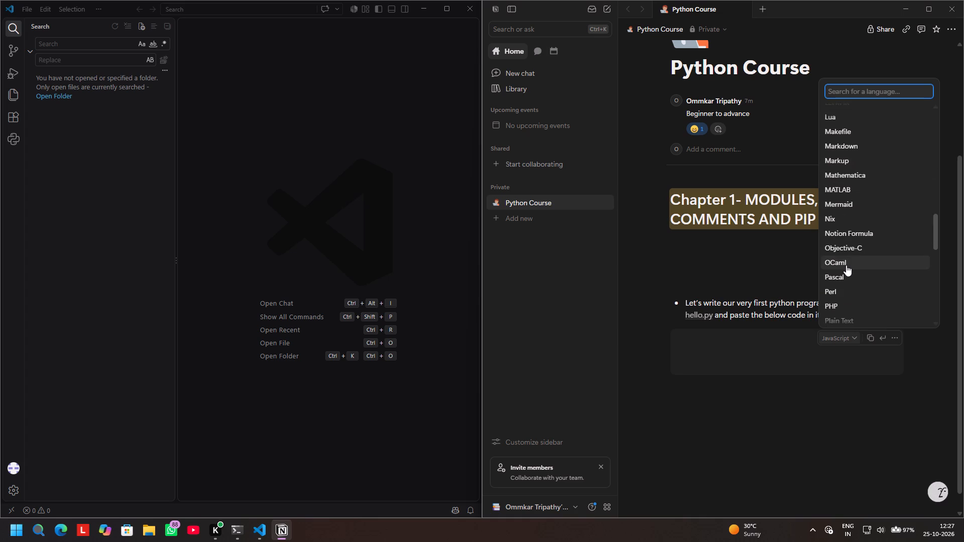
{"action": "scroll", "coordinate": [845, 270], "scroll_direction": "down", "scroll_amount": 1}
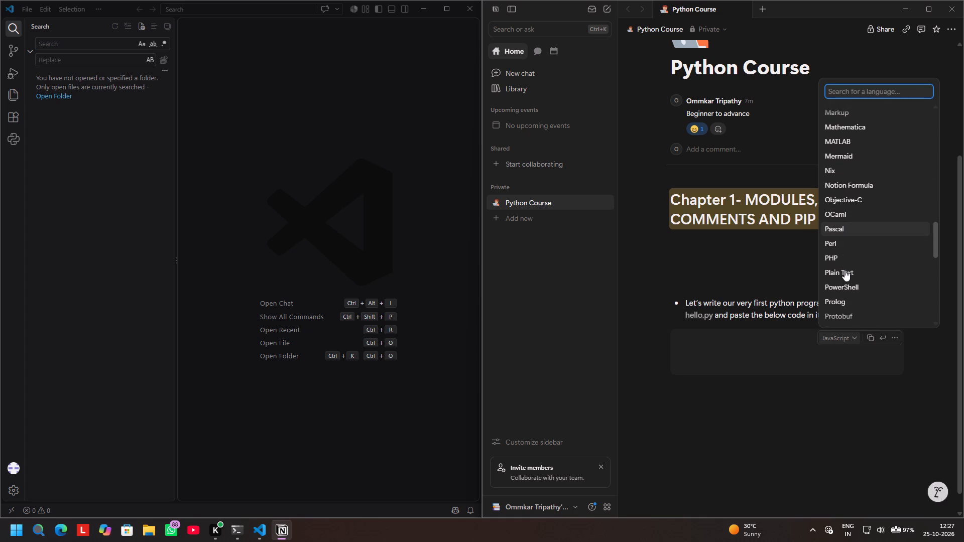
{"action": "scroll", "coordinate": [844, 283], "scroll_direction": "down", "scroll_amount": 2}
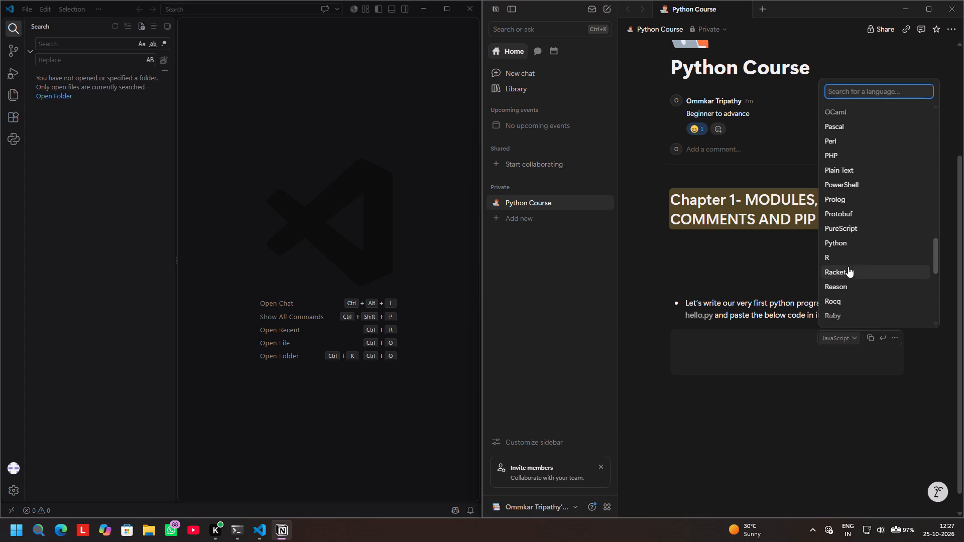
{"action": "left_click", "coordinate": [850, 246]}
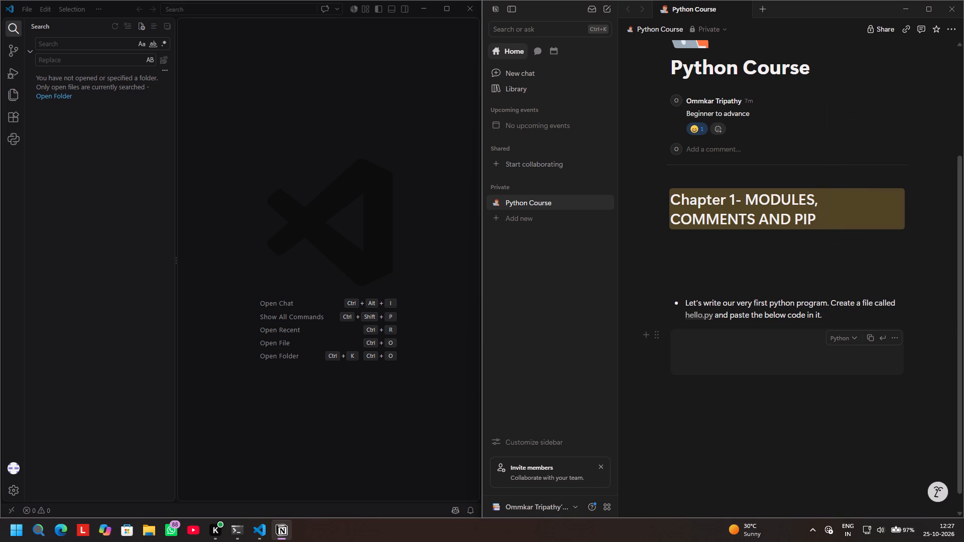
Enter print("Hello world") in the empty Python code block, followed by a new blank line.
{"action": "left_click", "coordinate": [690, 338]}
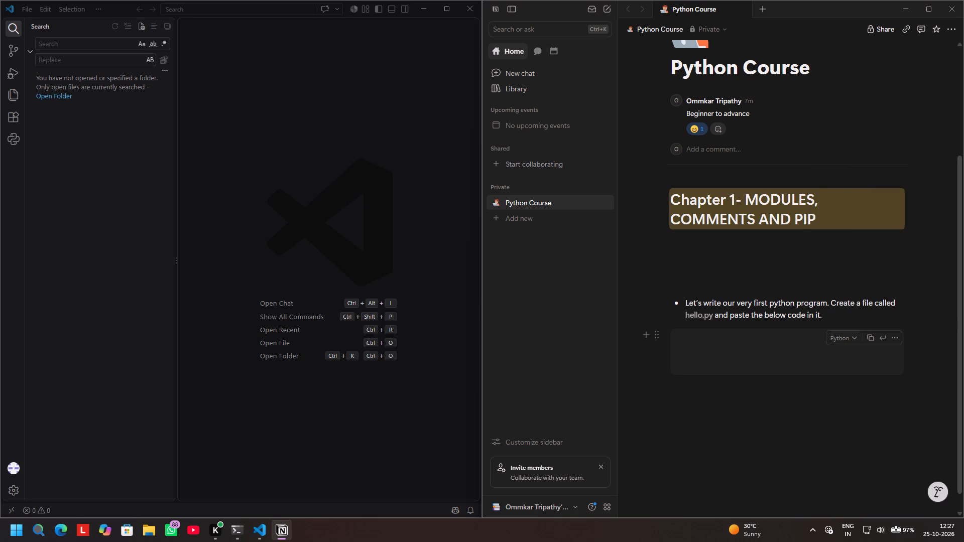
{"action": "double_click", "coordinate": [689, 336]}
{"action": "left_click", "coordinate": [678, 344]}
{"action": "left_click", "coordinate": [686, 345]}
{"action": "left_click", "coordinate": [698, 358]}
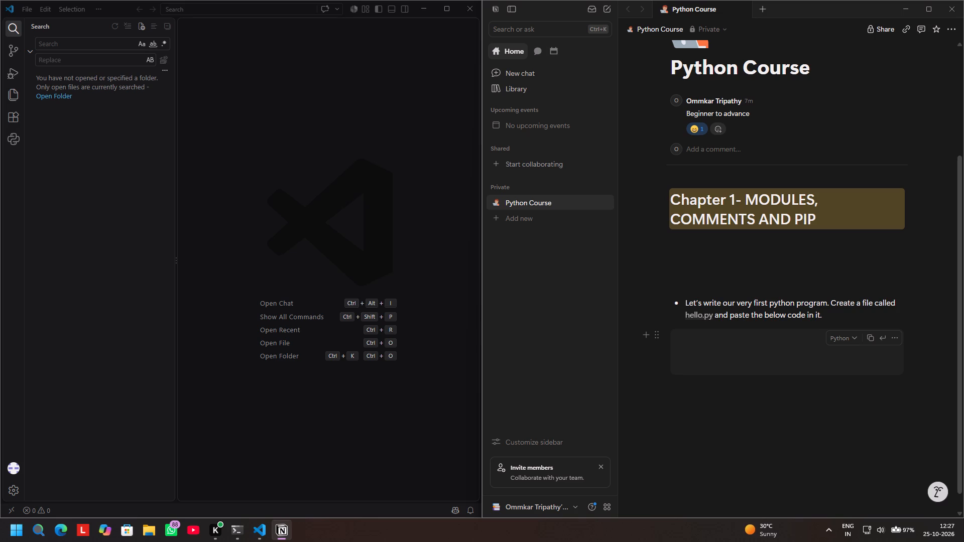
{"action": "type", "text": "pppp"}
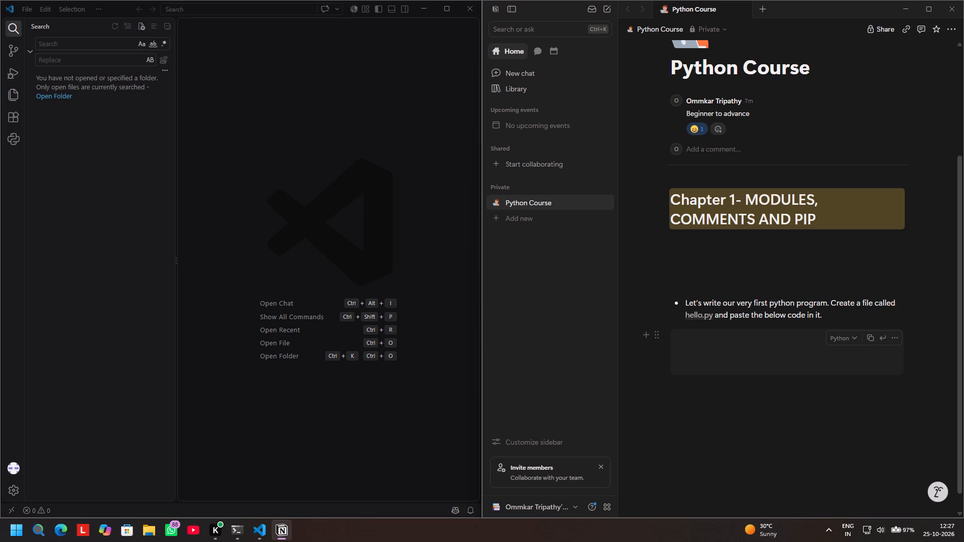
{"action": "double_click", "coordinate": [691, 352]}
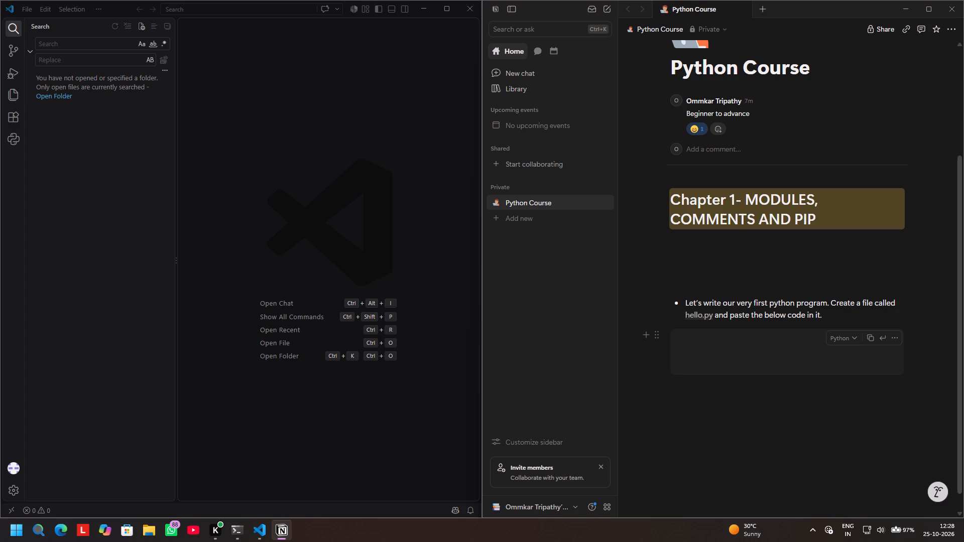
{"action": "type", "text": "print"}
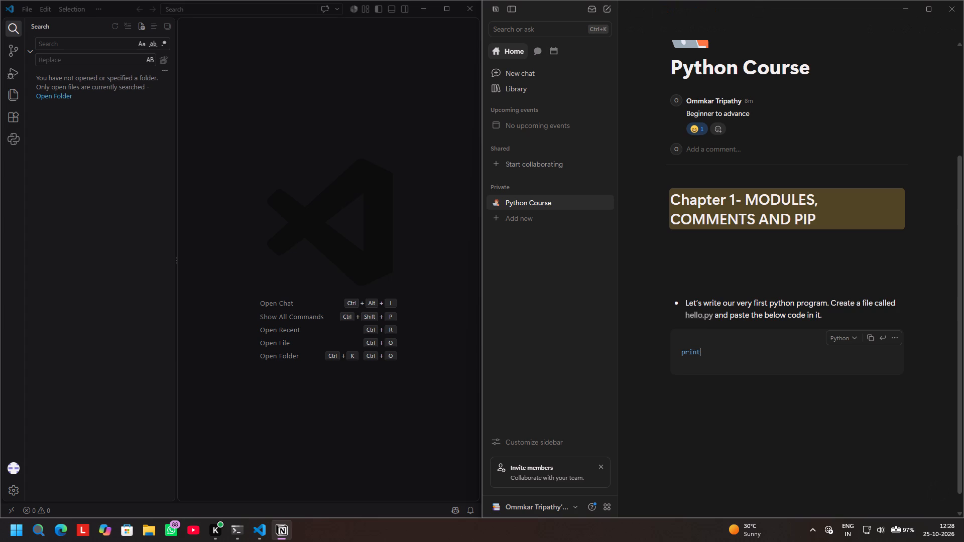
{"action": "key", "text": "shift+parenleft"}
{"action": "key", "text": "shift+quotedbl"}
{"action": "type", "text": "He"}
{"action": "type", "text": "llo"}
{"action": "key", "text": "space"}
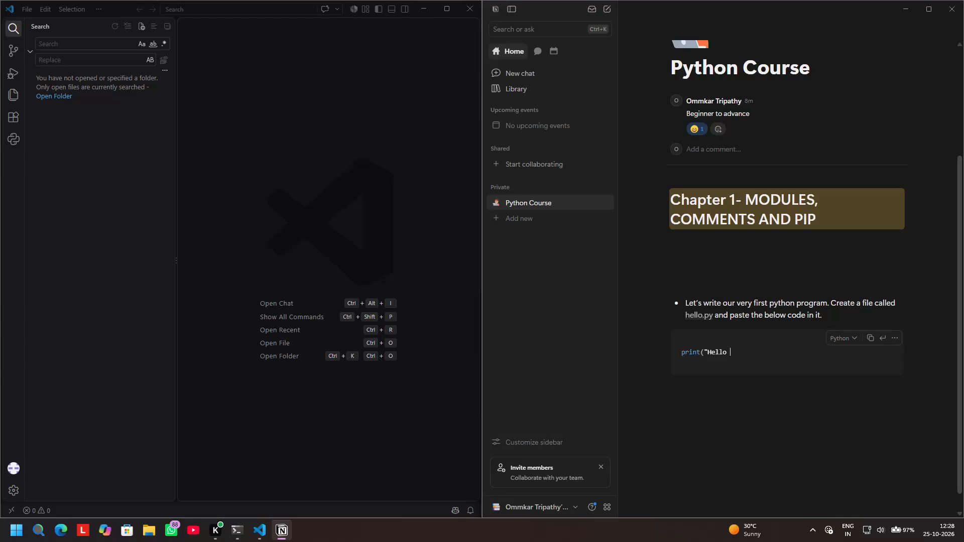
{"action": "type", "text": "wor"}
{"action": "key", "text": "l"}
{"action": "key", "text": "d"}
{"action": "key", "text": "shift+quotedbl"}
{"action": "key", "text": "shift+parenright"}
{"action": "key", "text": "Return"}
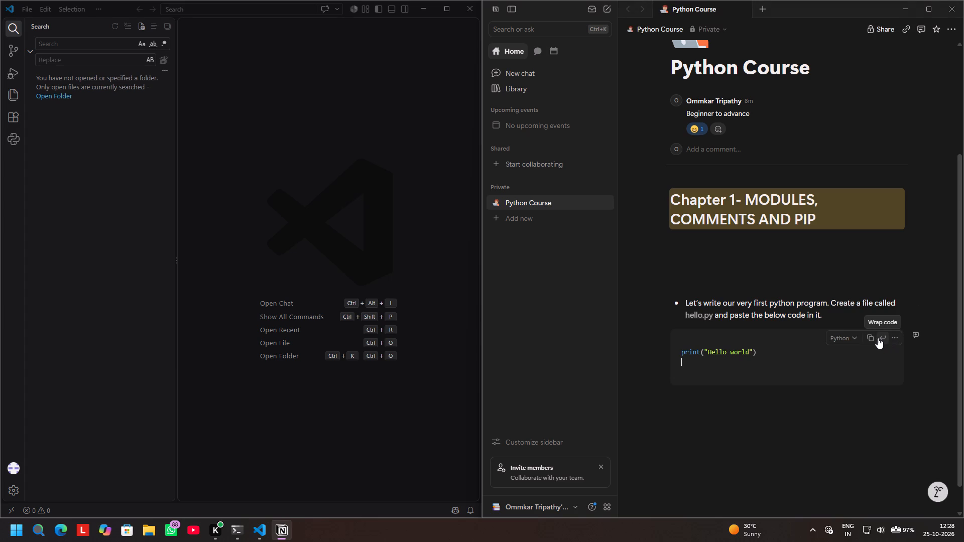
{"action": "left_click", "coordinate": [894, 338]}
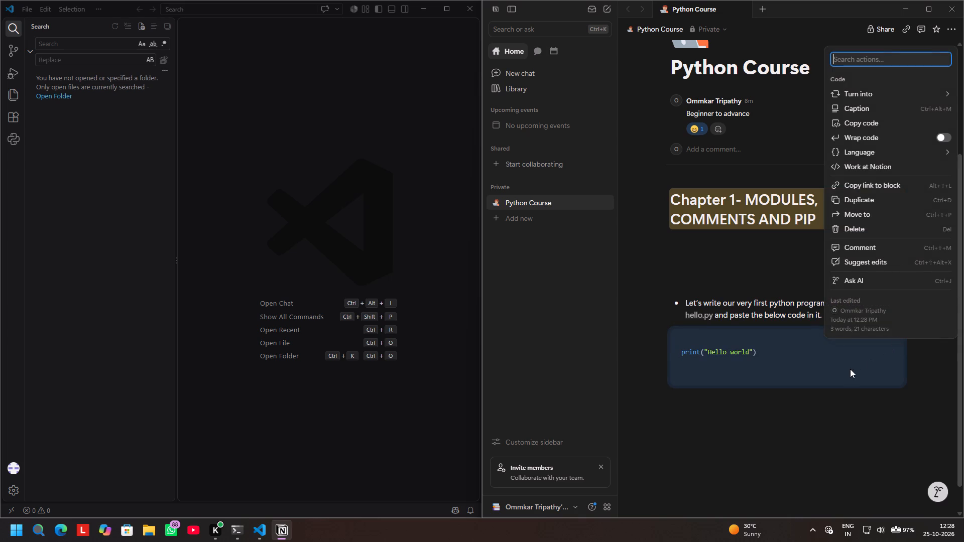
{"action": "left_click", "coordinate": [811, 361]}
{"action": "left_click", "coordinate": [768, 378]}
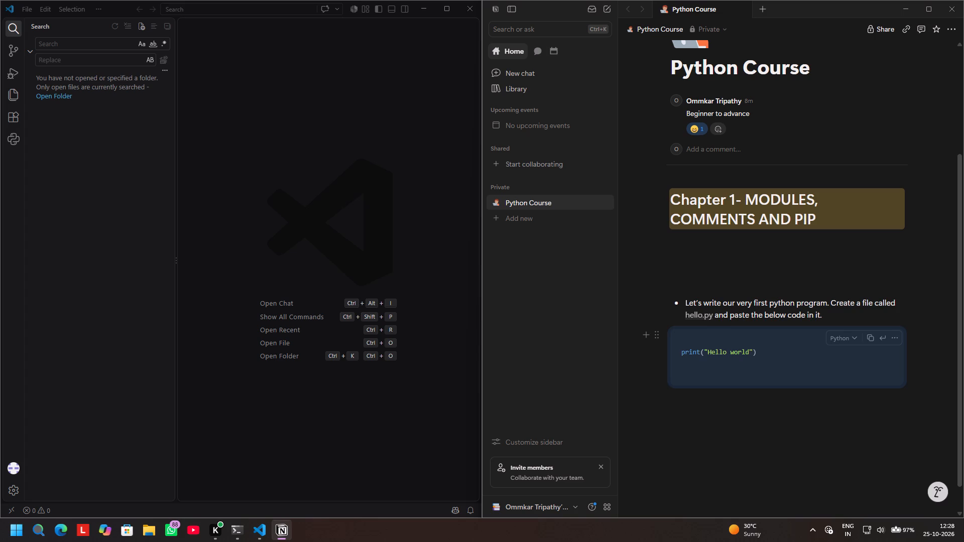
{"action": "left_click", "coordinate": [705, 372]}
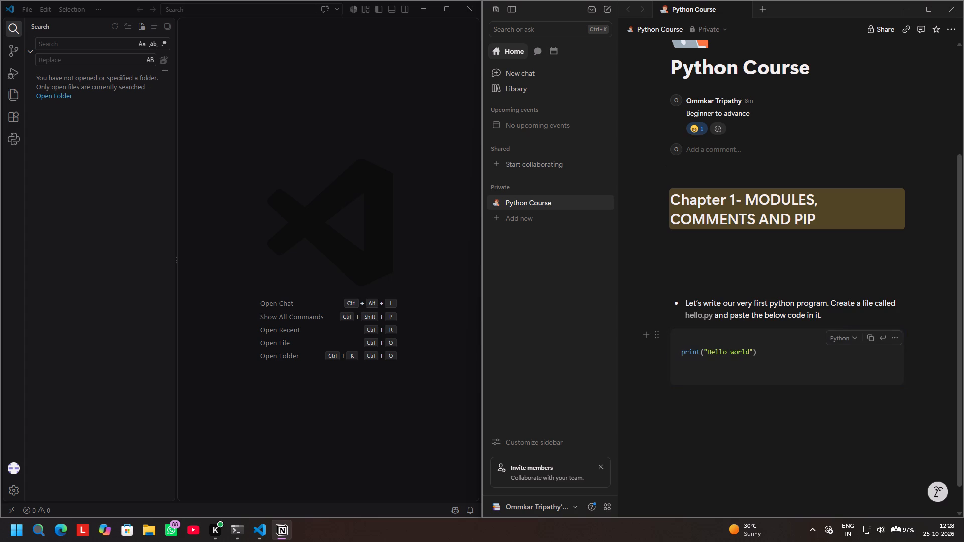
Add another blank line after the print statement in the code block.
{"action": "left_click", "coordinate": [764, 353]}
{"action": "key", "text": "Return"}
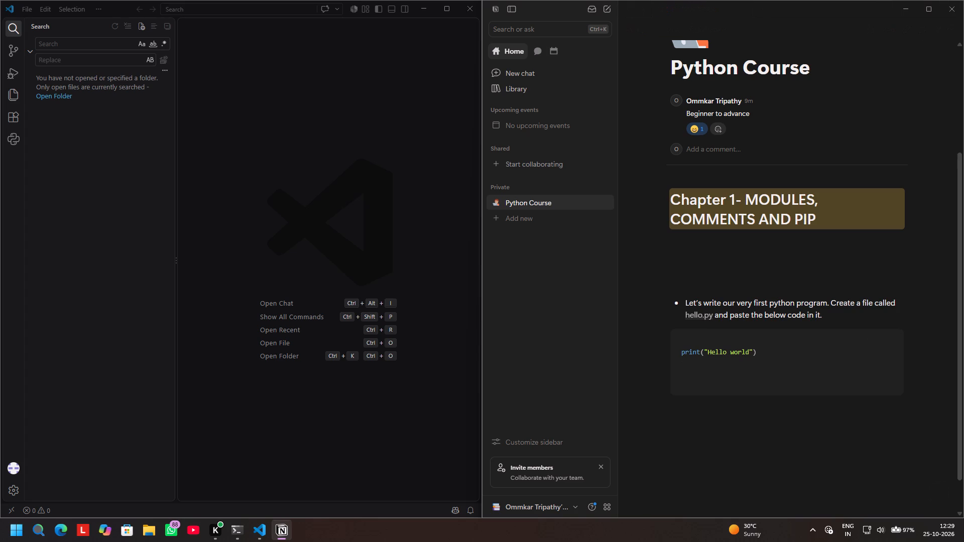
Add an empty bulleted list item below the Python code block.
{"action": "left_click", "coordinate": [684, 414]}
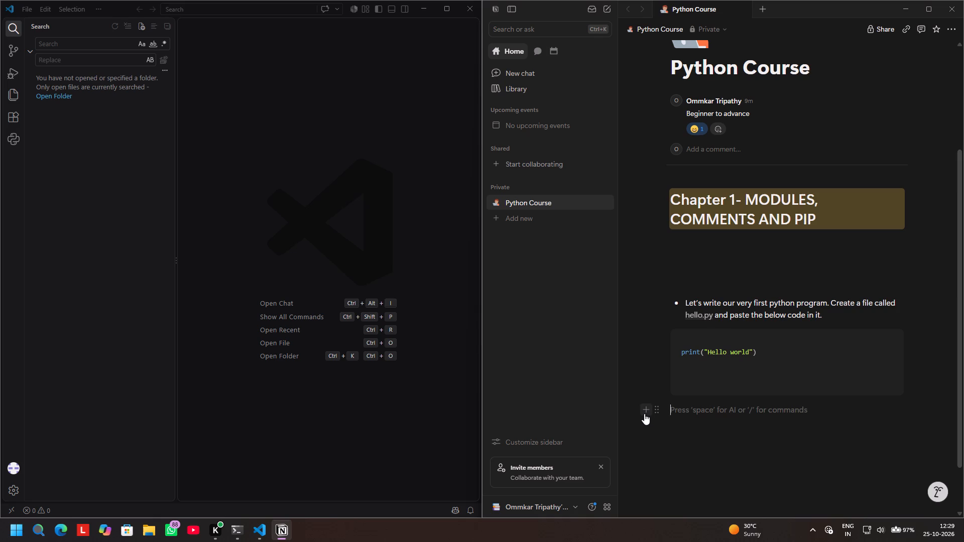
{"action": "left_click", "coordinate": [644, 414]}
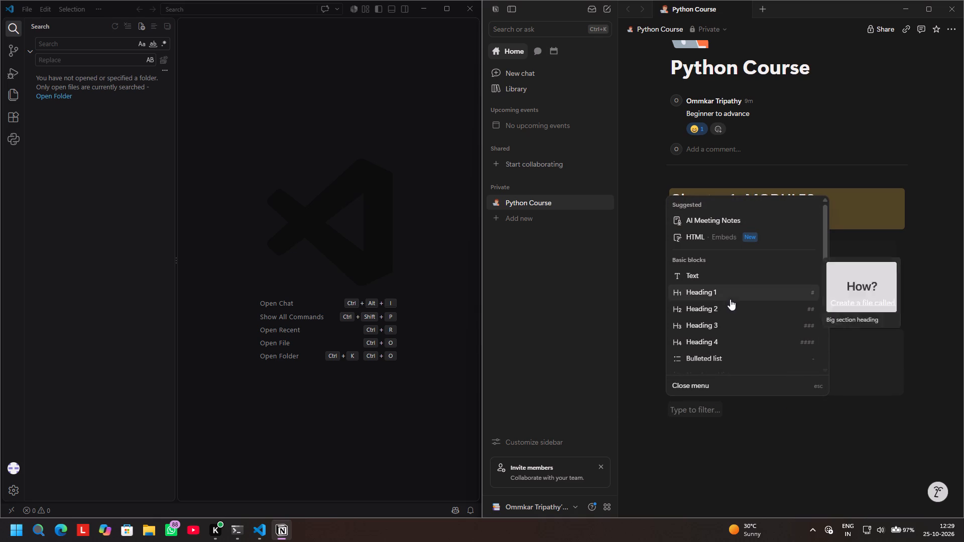
{"action": "left_click", "coordinate": [699, 359]}
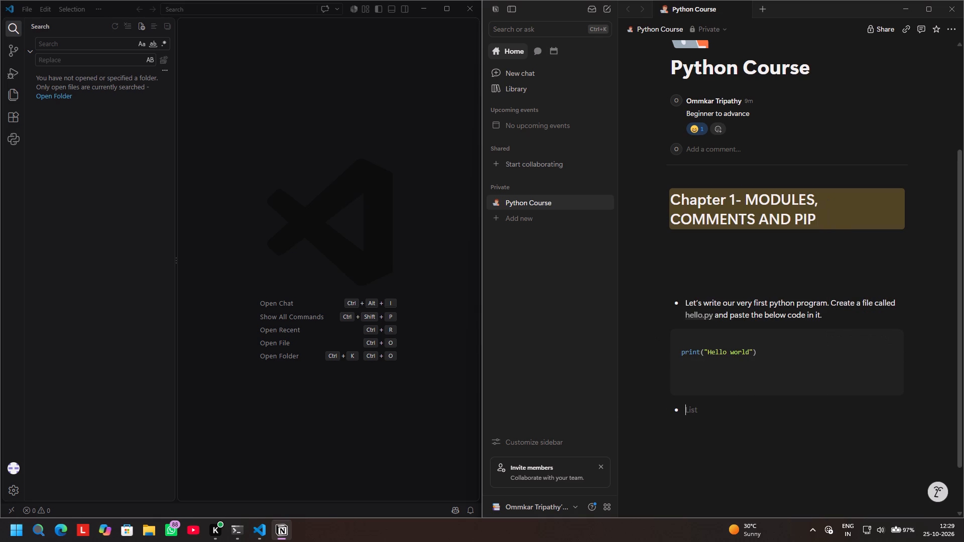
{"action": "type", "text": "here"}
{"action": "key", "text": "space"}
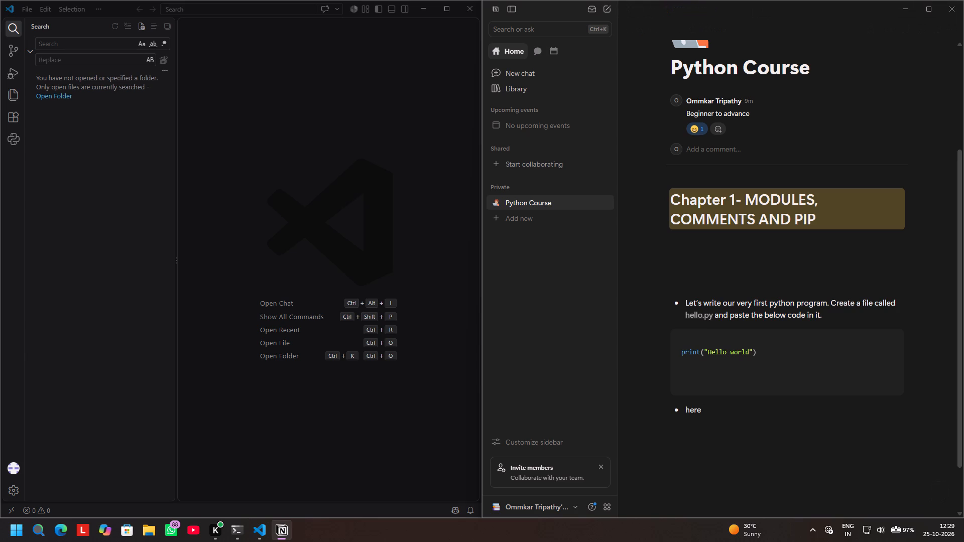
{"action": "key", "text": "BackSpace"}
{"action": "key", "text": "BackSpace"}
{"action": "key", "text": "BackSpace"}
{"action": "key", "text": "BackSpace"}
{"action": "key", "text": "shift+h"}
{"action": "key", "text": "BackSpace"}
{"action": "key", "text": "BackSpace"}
Write "Here "print" is a function" in the empty bulleted item below the code block.
{"action": "key", "text": "shift+h"}
{"action": "type", "text": "ere"}
{"action": "key", "text": "space"}
{"action": "type", "text": "pr"}
{"action": "key", "text": "BackSpace"}
{"action": "key", "text": "BackSpace"}
{"action": "key", "text": "shift+quotedbl"}
{"action": "type", "text": "prin"}
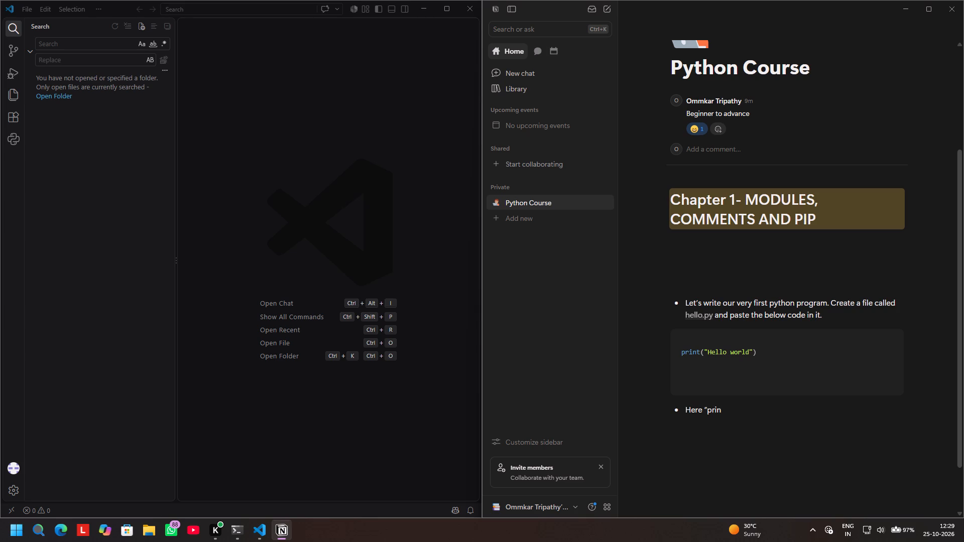
{"action": "key", "text": "t"}
{"action": "type", "text": "\" is"}
{"action": "key", "text": "space"}
{"action": "type", "text": "a"}
{"action": "key", "text": "space"}
{"action": "type", "text": "function"}
{"action": "key", "text": "space"}
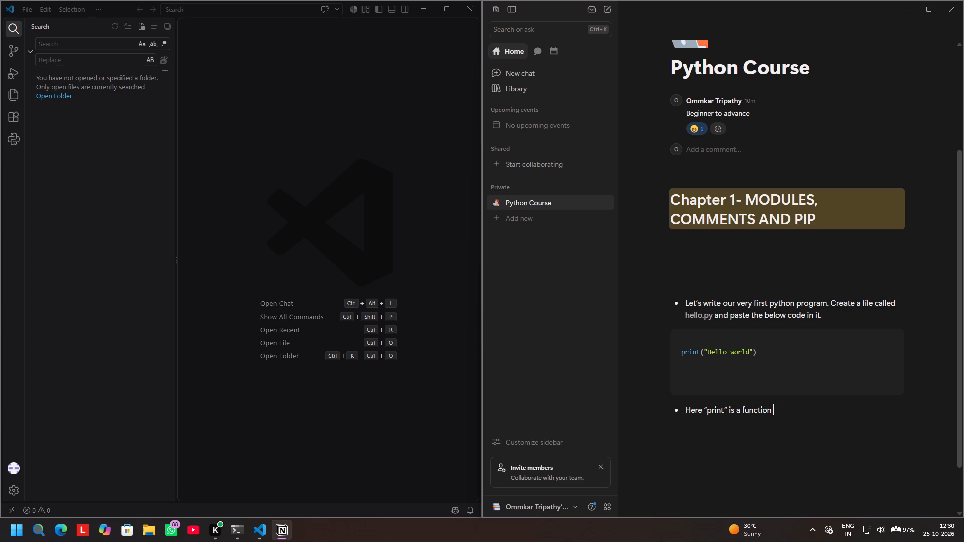
Complete the print bullet with "(more later)" and start a new empty bulleted item below it.
{"action": "key", "text": "shift+parenleft"}
{"action": "type", "text": "more later"}
{"action": "key", "text": "0"}
{"action": "key", "text": "Return"}
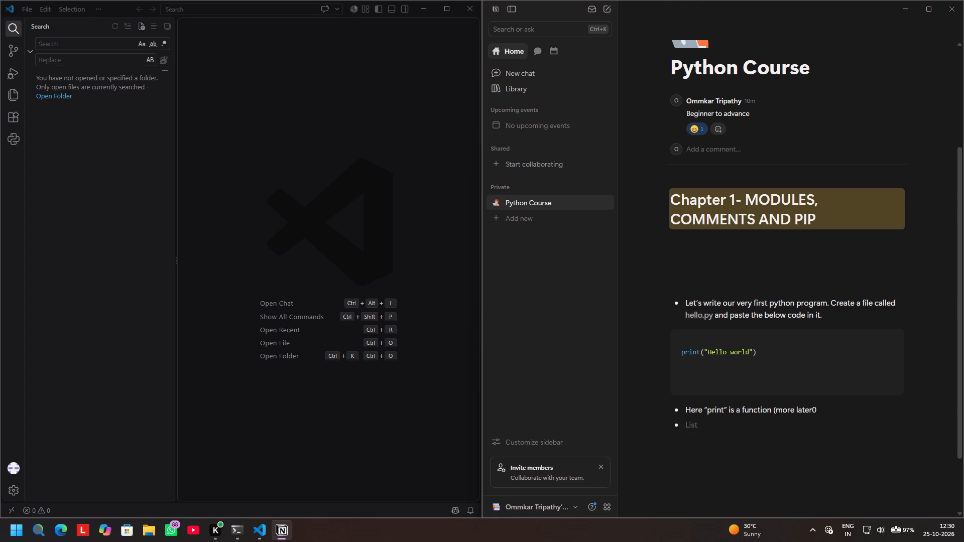
{"action": "left_click", "coordinate": [828, 410]}
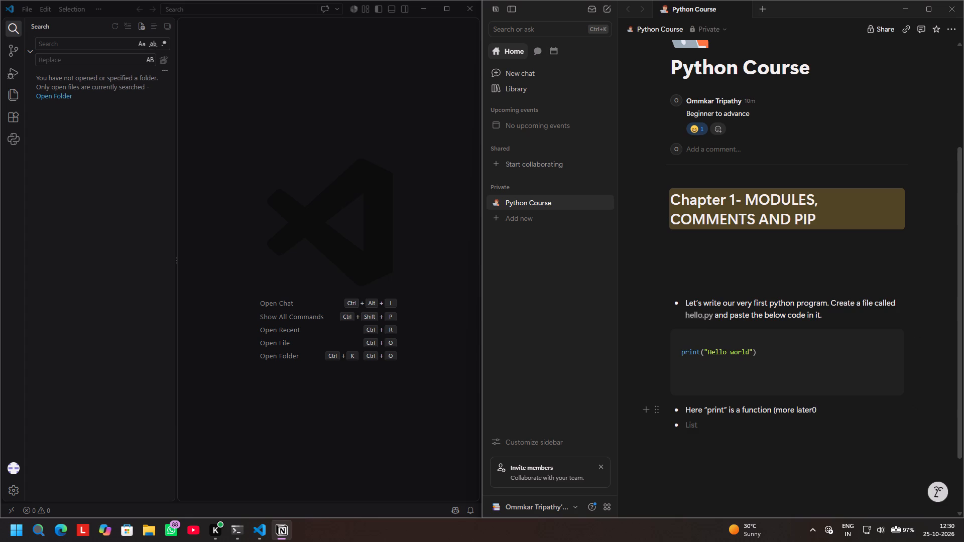
{"action": "key", "text": "BackSpace"}
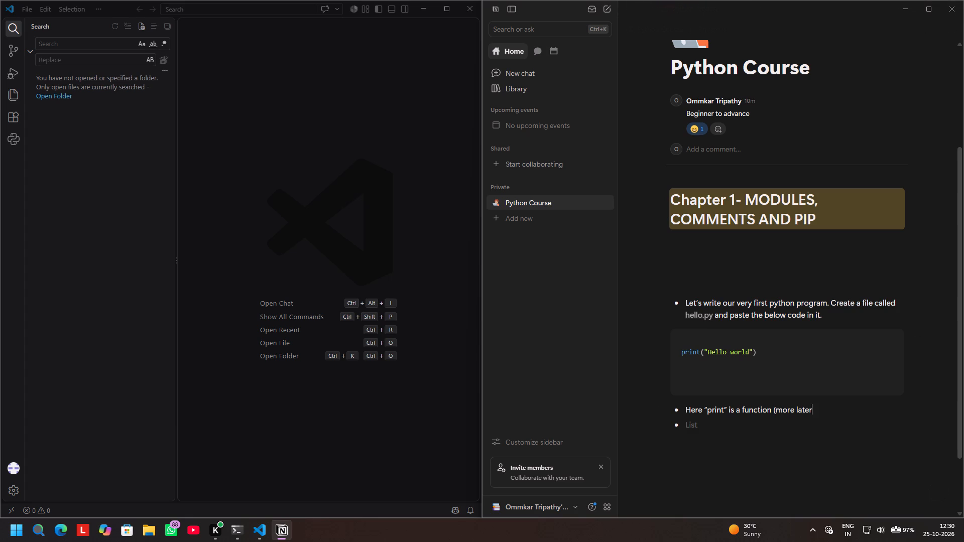
{"action": "key", "text": "shift+parenright"}
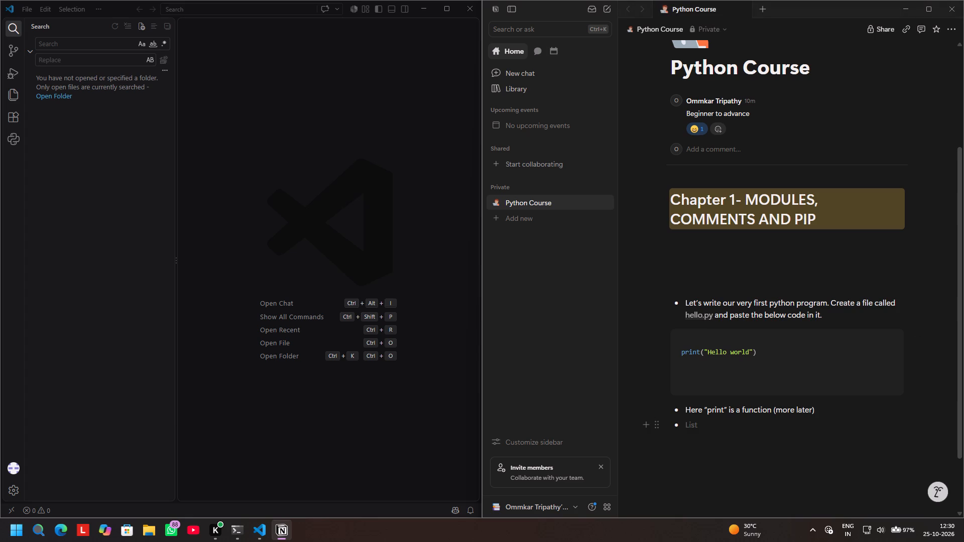
{"action": "left_click", "coordinate": [704, 425]}
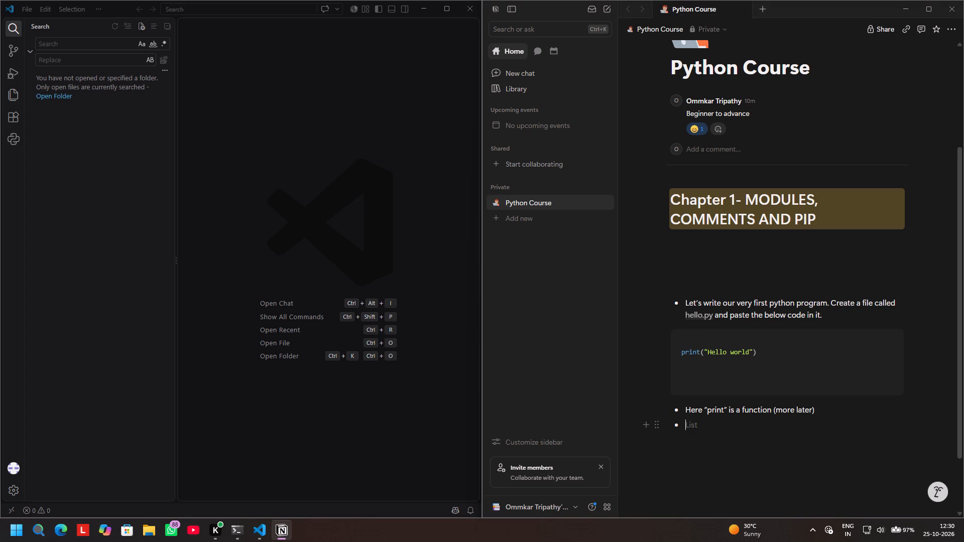